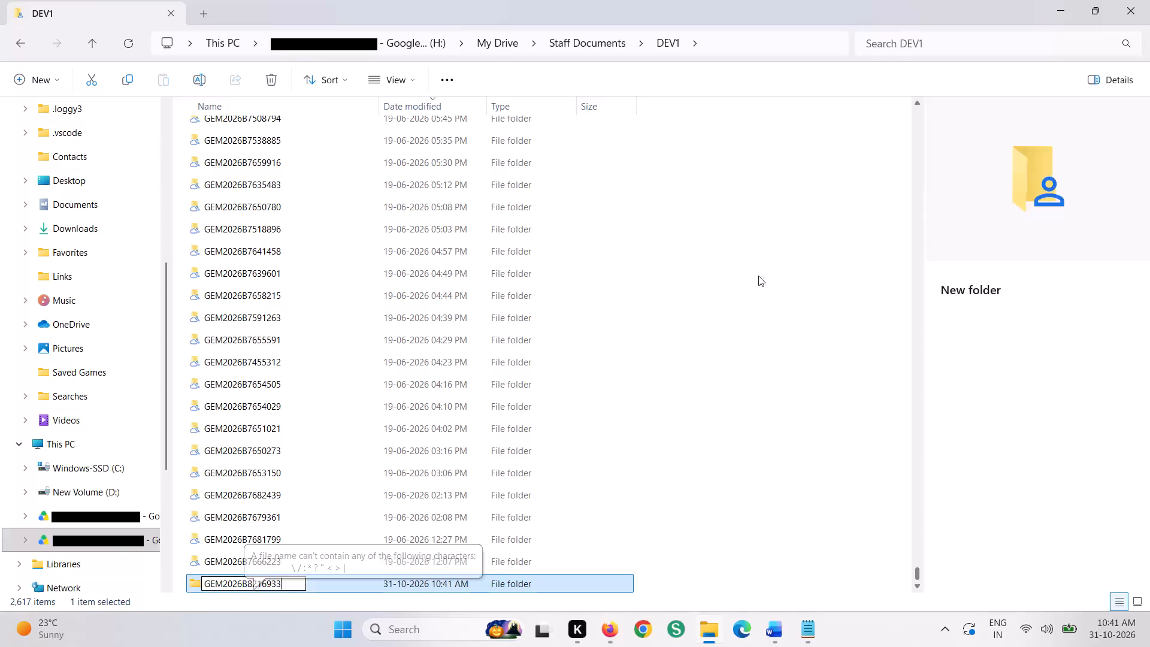
Switch to Firefox and save the GeM-Bidding-10099990 bid PDF into the GEM2026B8216933 folder inside DEV1.
double_click(264, 588)
click(625, 627)
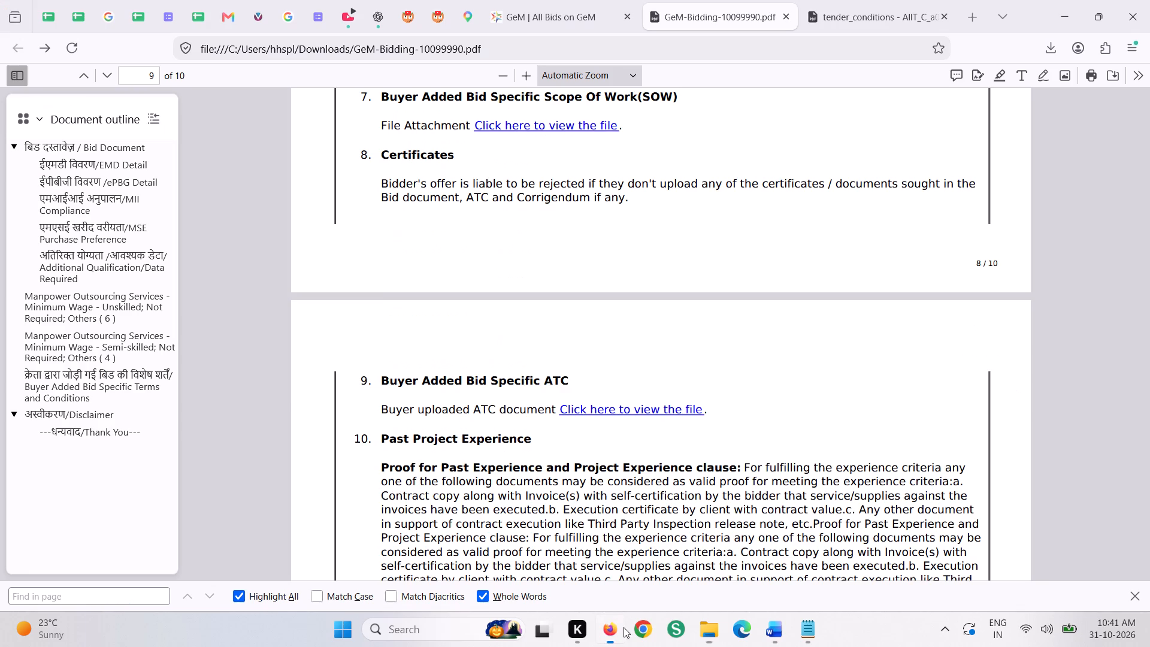
scroll(851, 331, up, 3)
click(1116, 82)
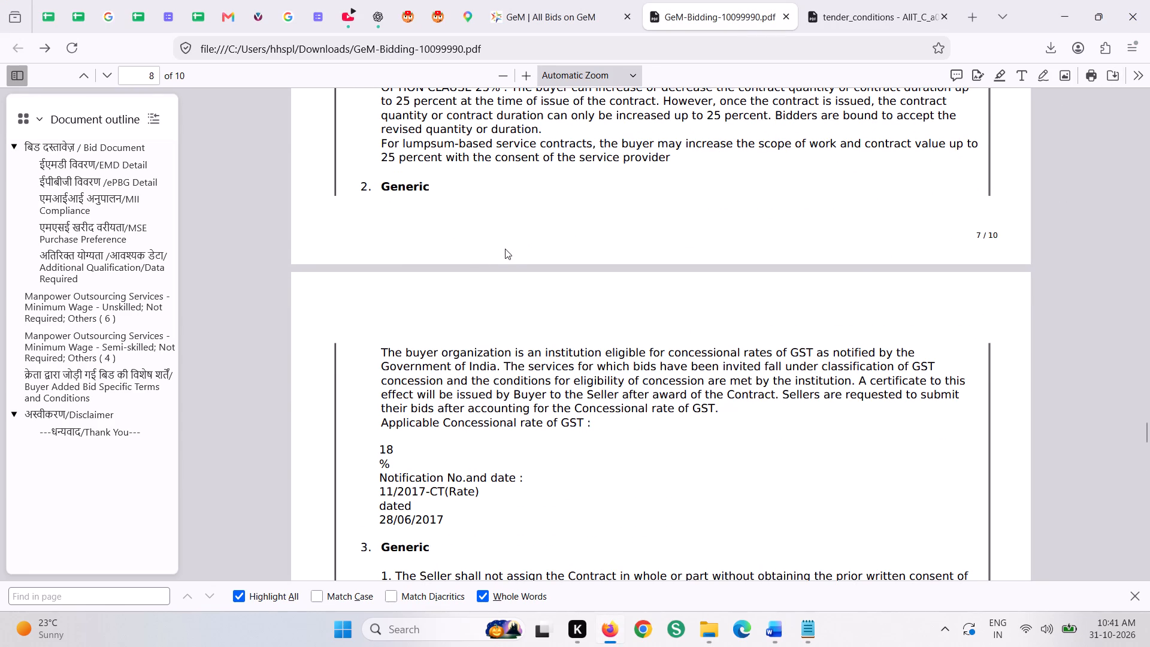
scroll(334, 228, up, 5)
click(253, 77)
scroll(350, 181, up, 3)
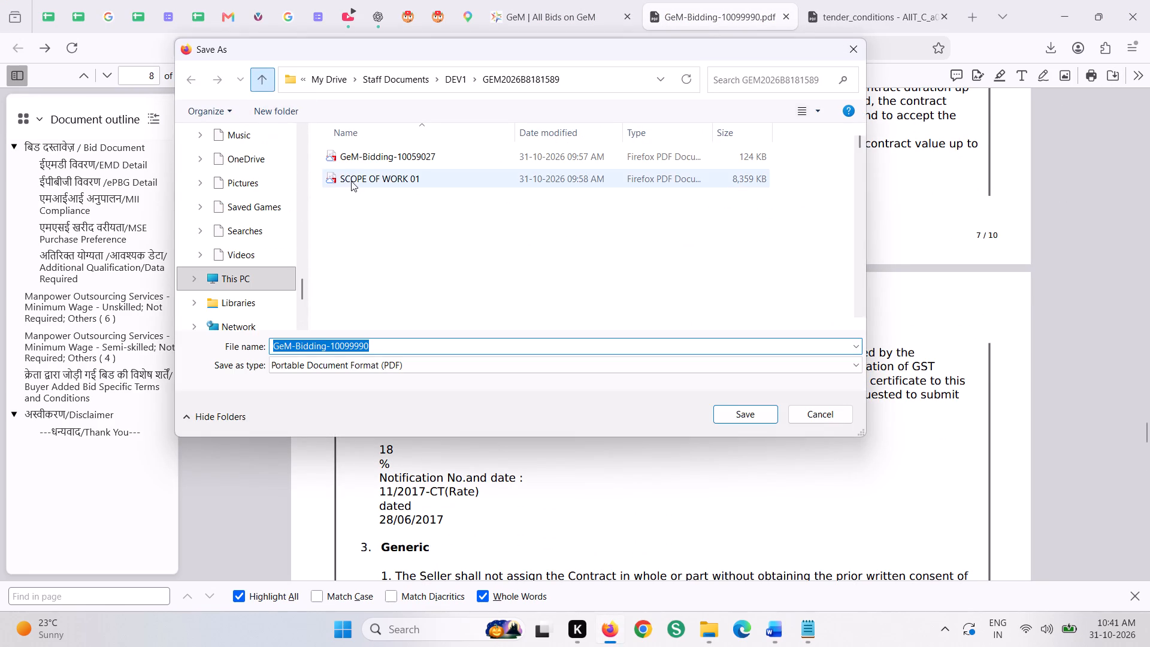
double_click(390, 155)
click(392, 347)
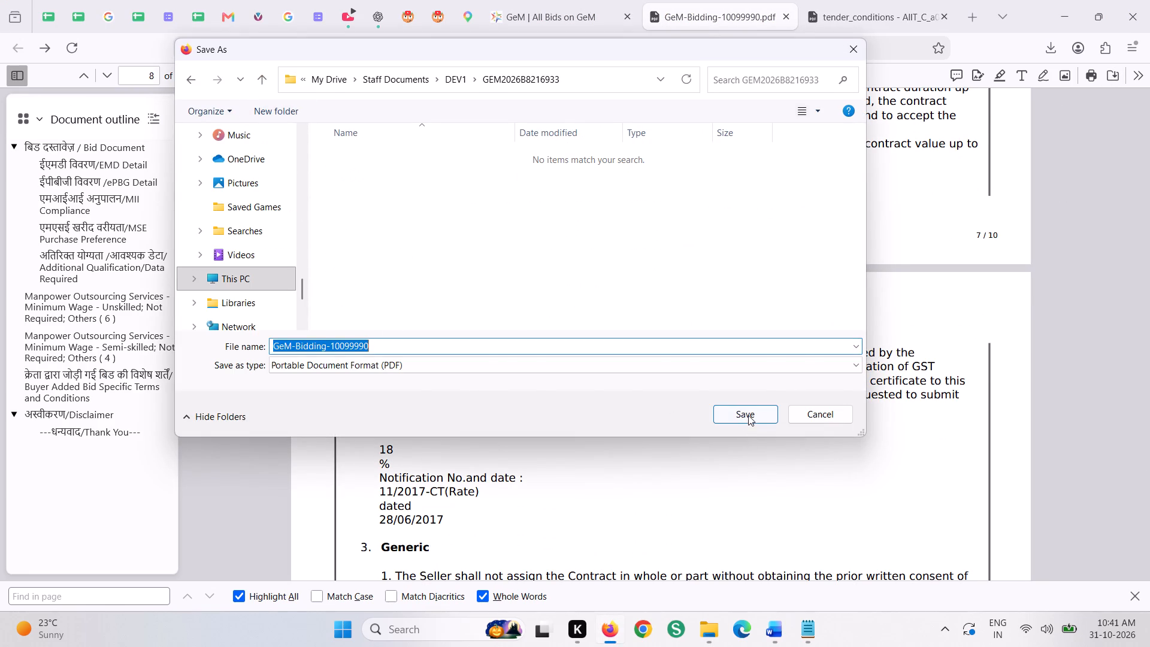
click(748, 415)
Open the bid's Scope of work & Job description attachment and save it in the GEM2026B8216933 folder as SCOPE OF WORK 01.
scroll(680, 377, up, 20)
scroll(680, 377, up, 5)
scroll(615, 309, down, 5)
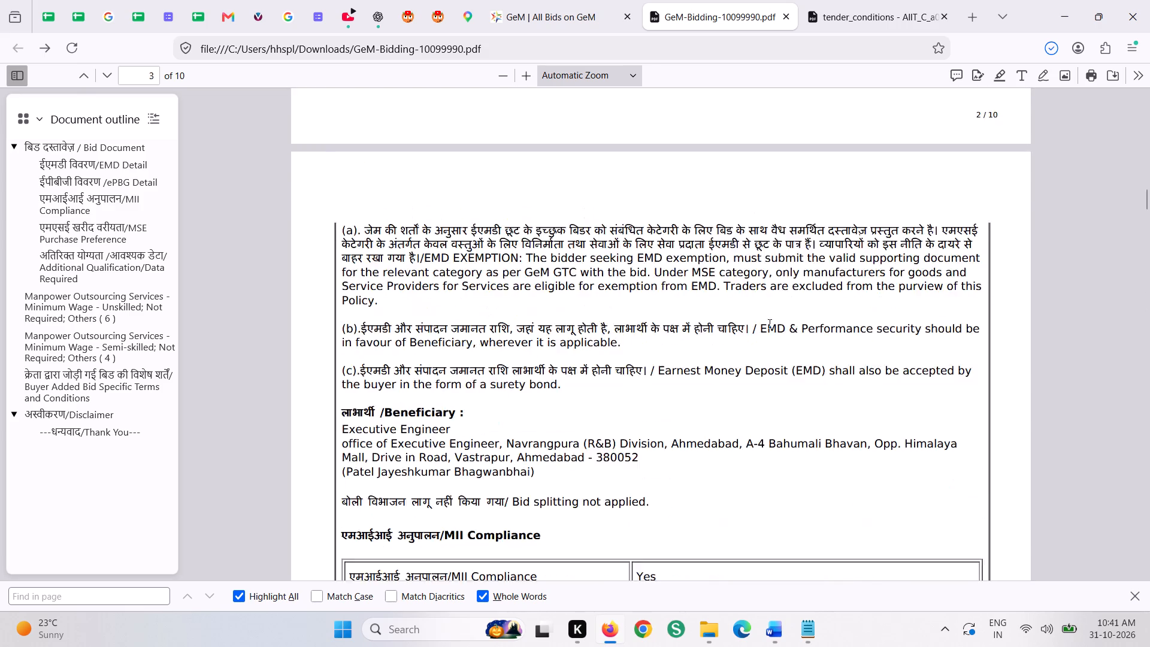
scroll(770, 323, down, 4)
scroll(737, 303, up, 1)
click(616, 409)
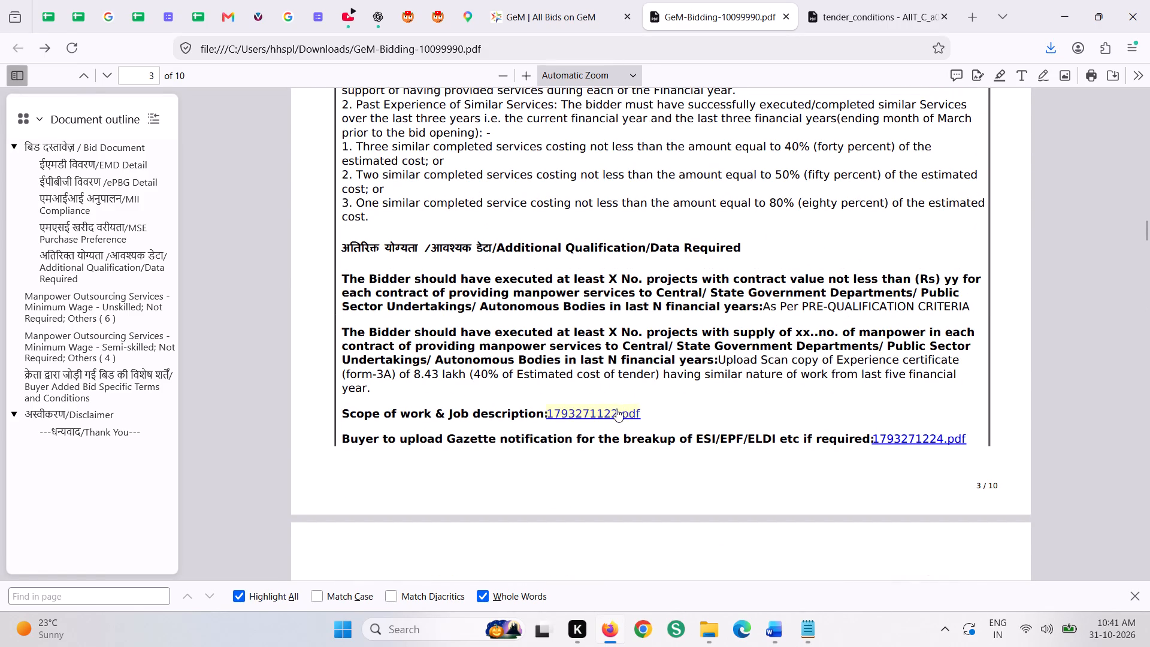
scroll(631, 406, up, 5)
click(1112, 74)
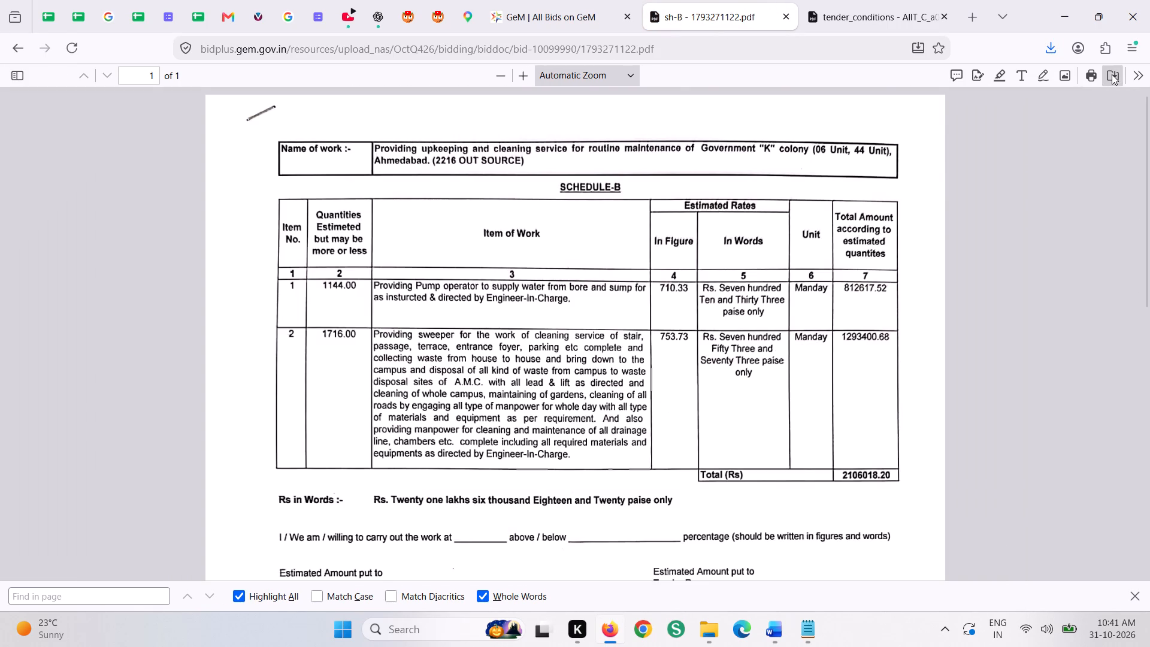
scroll(467, 253, up, 8)
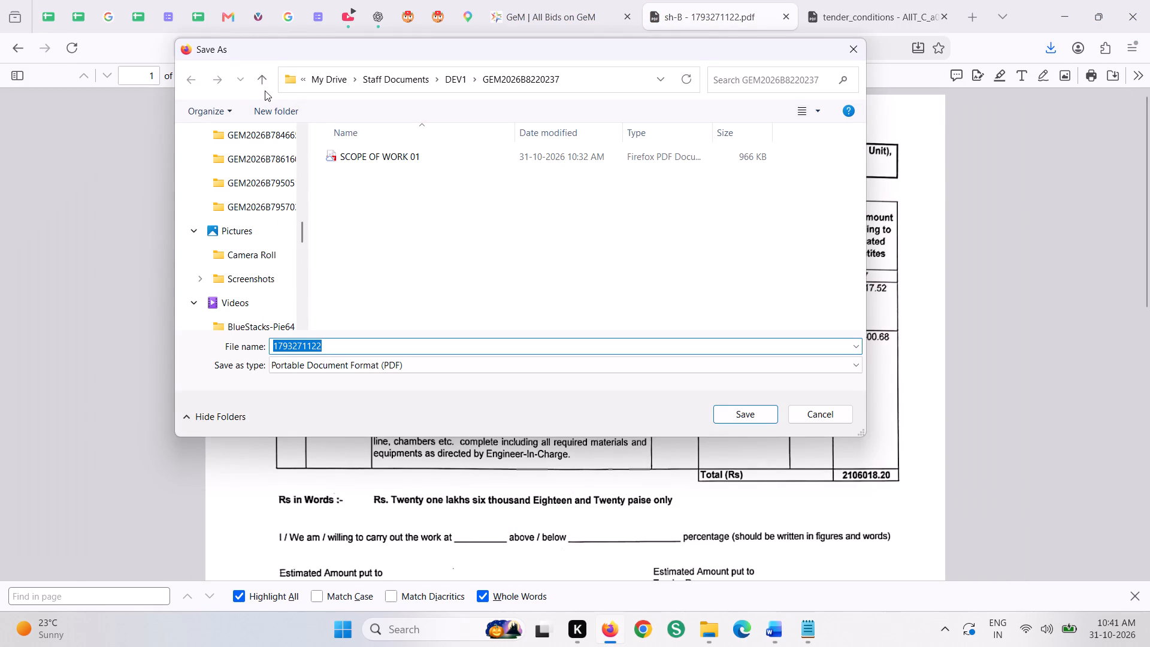
click(265, 88)
scroll(355, 170, up, 5)
double_click(385, 150)
click(373, 337)
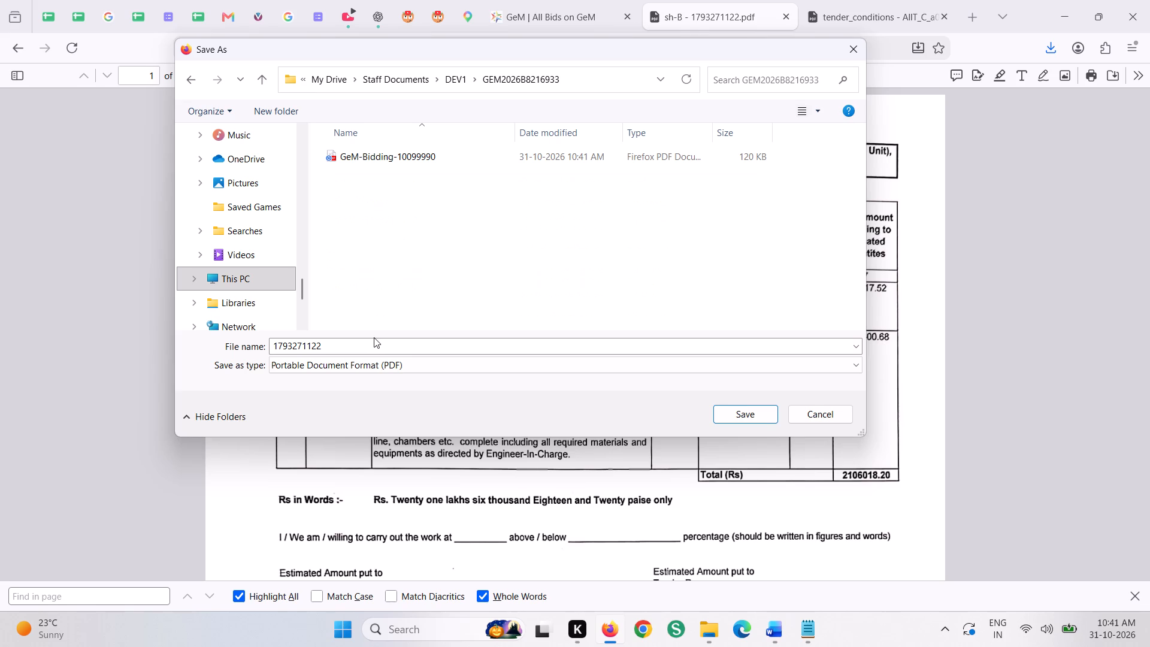
click(373, 344)
text(SCOPE OF WORK 01)
key(Return)
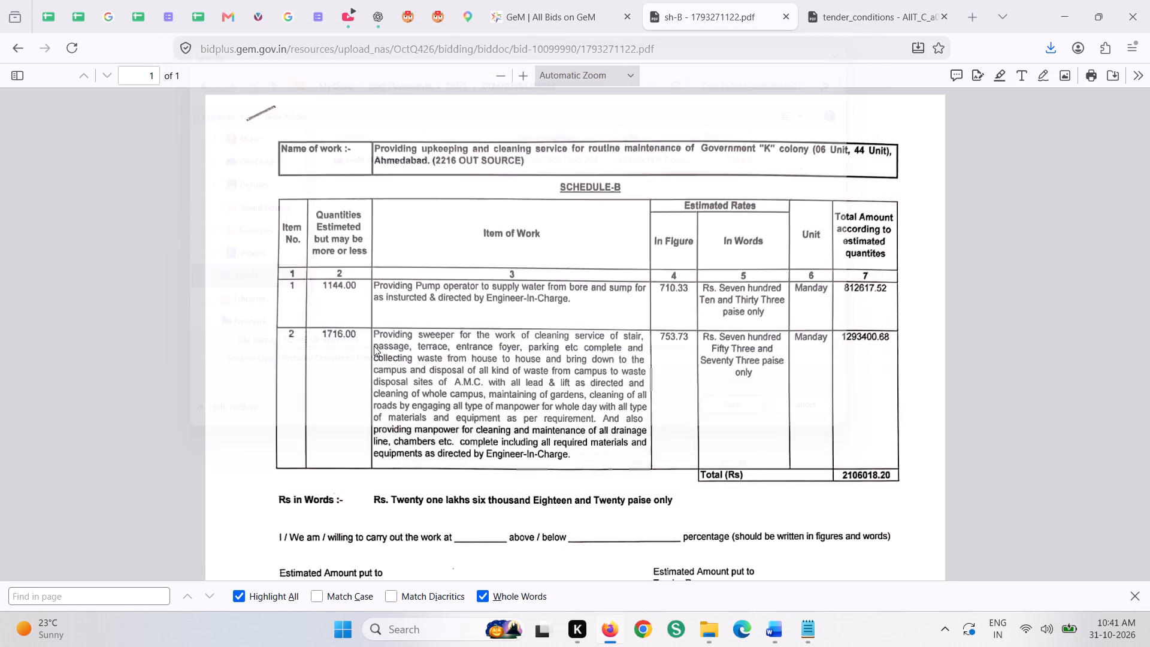
Return to the bid document, open the ESI/EPF/ELDI Gazette notification attachment and save it in the same folder as ESIC EPF EDLI 02.
scroll(370, 307, down, 13)
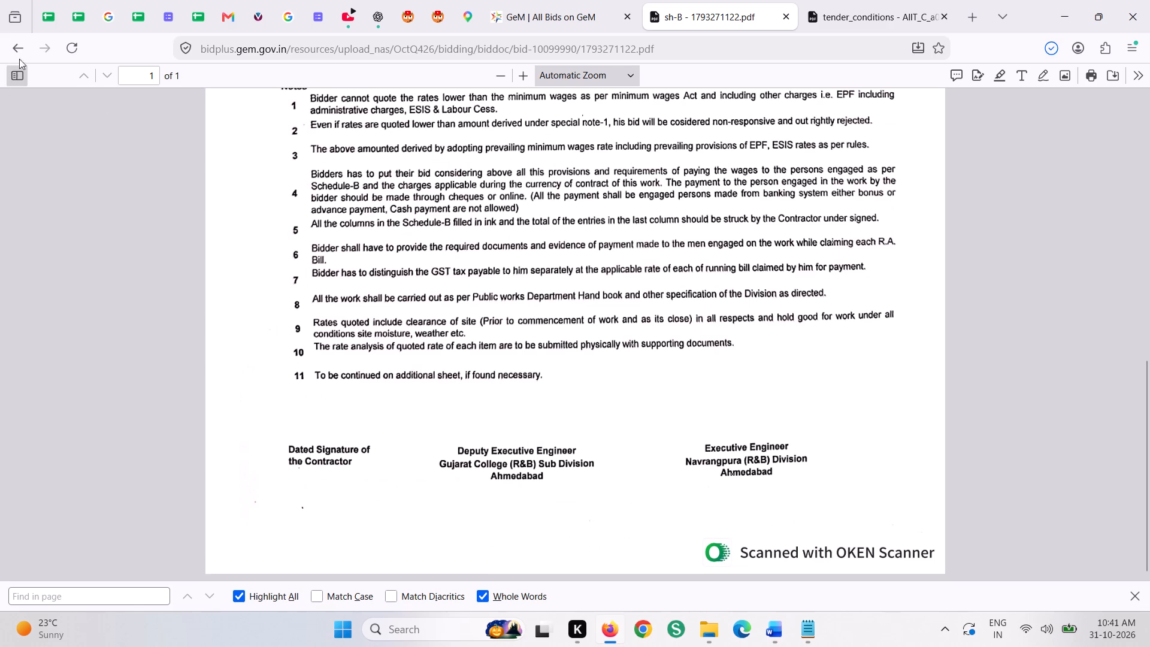
click(20, 44)
click(888, 434)
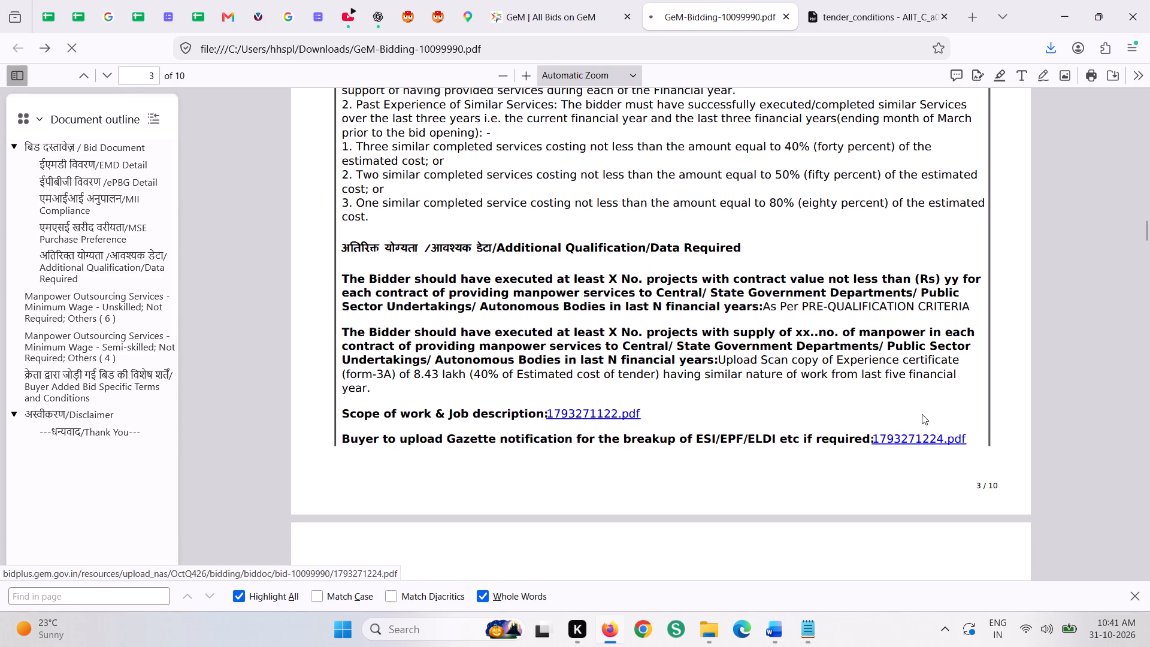
scroll(742, 259, up, 3)
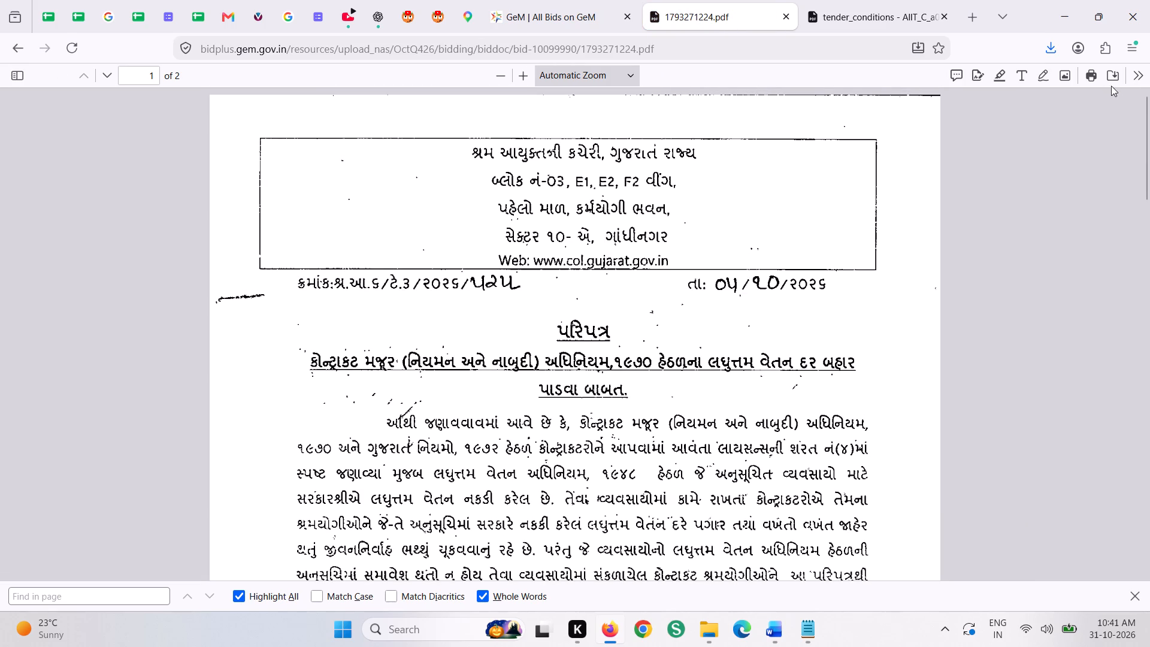
click(1110, 83)
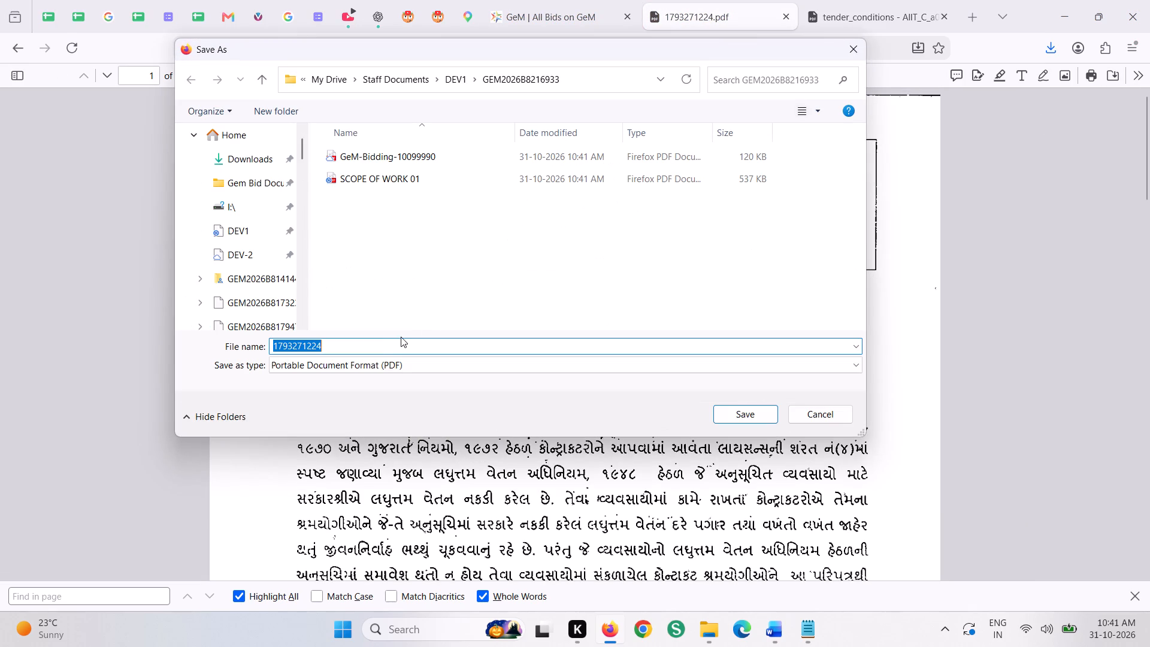
text(ESIC)
key(space)
text(EPF EDLI 02)
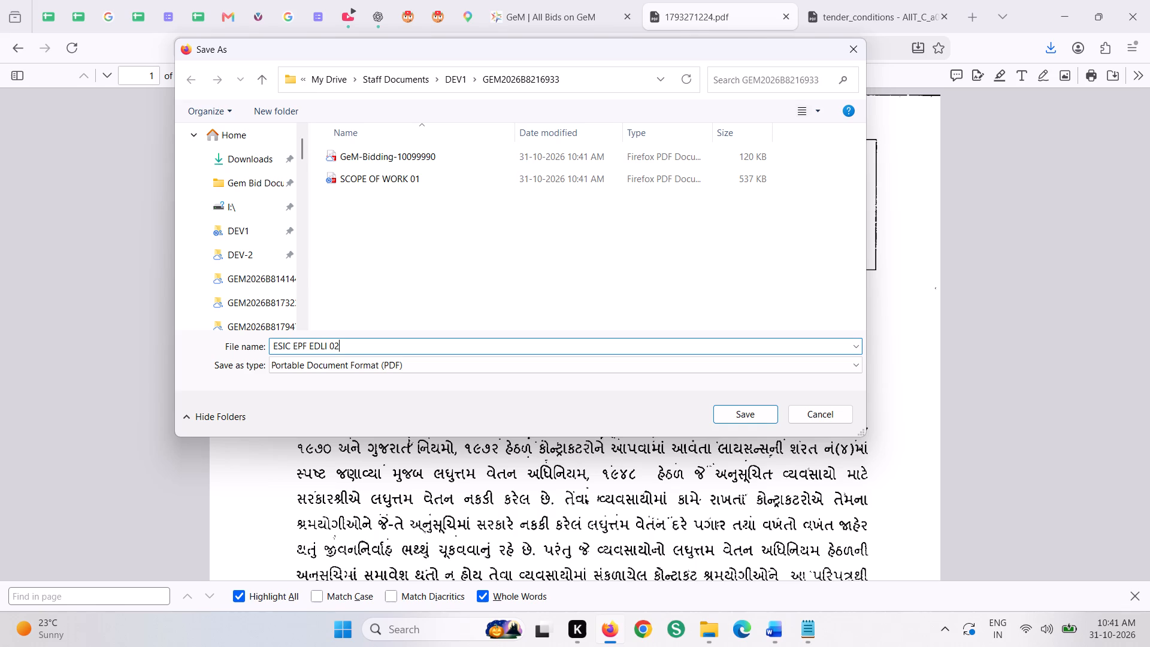
key(Return)
Back in the bid document, copy the page 3 requirement text from "copy of Experience certificate (form-3A)" through "last five financial year".
scroll(389, 308, down, 10)
click(26, 49)
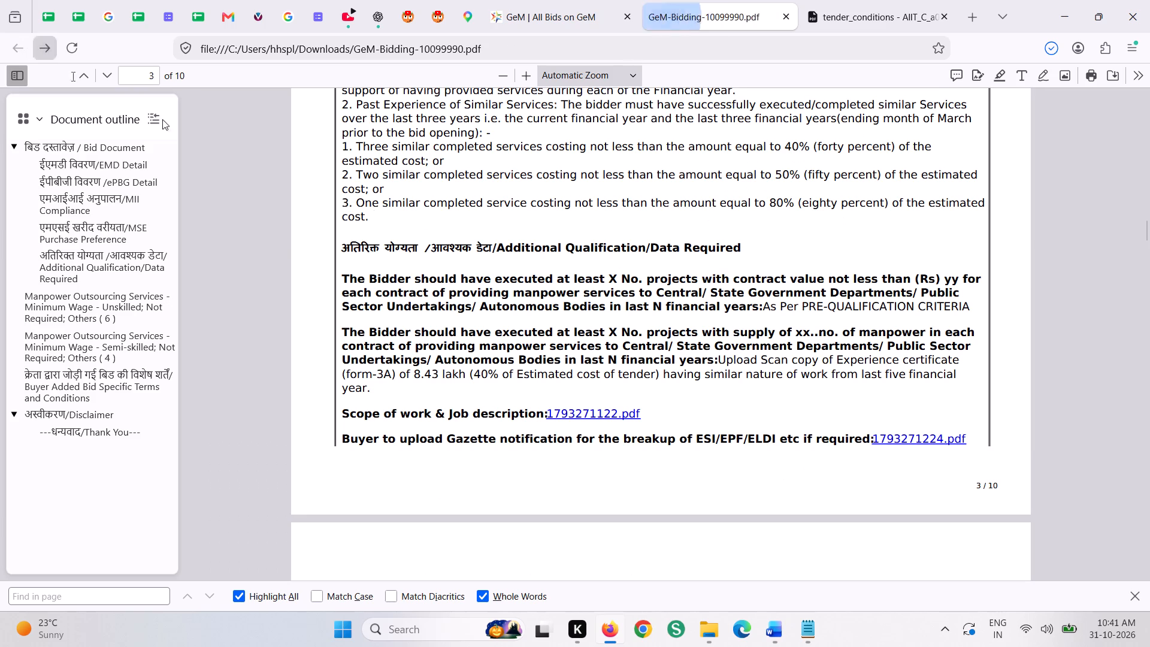
scroll(699, 355, down, 1)
scroll(731, 309, up, 1)
click(800, 325)
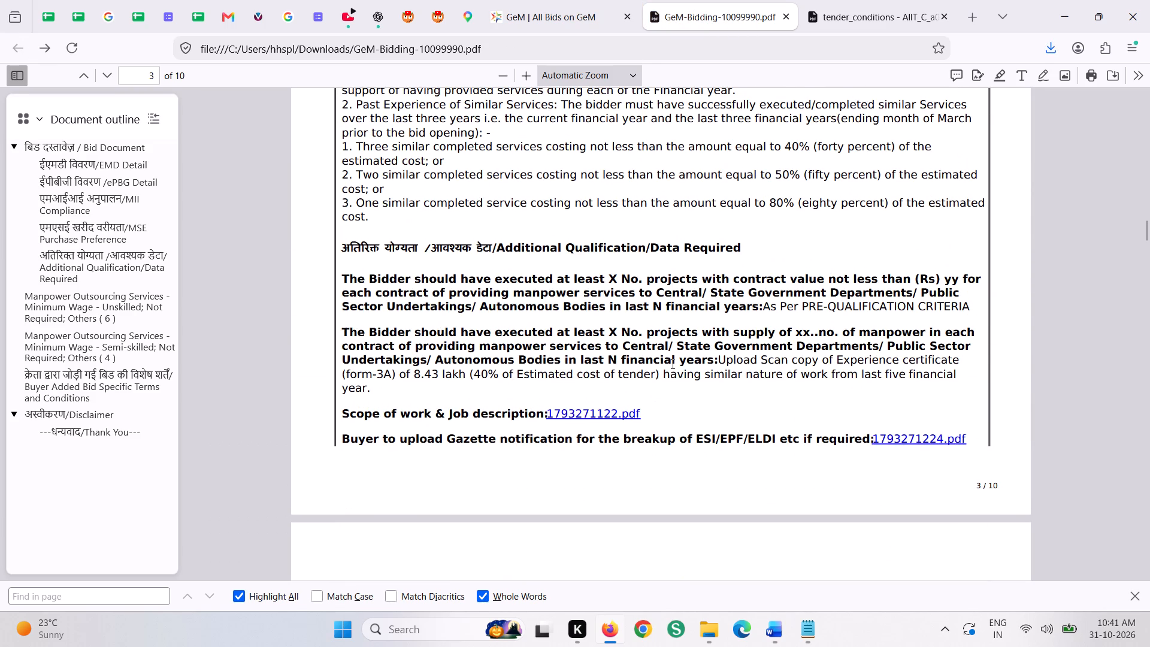
click(795, 360)
drag(795, 359, 364, 389)
key(ctrl+c)
key(ctrl+c)
key(ctrl+c)
key(ctrl+c)
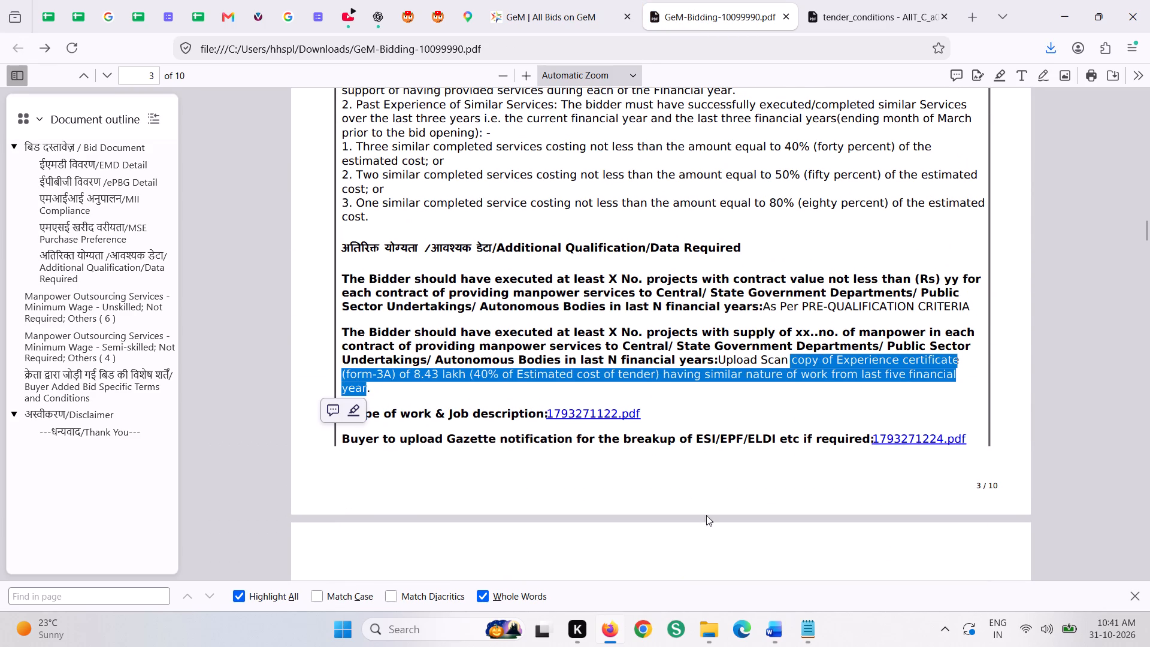
Switch to the REQUIRED DOCUMENTS file in Word and delete all list content after "1.SHOPACT –".
click(775, 627)
click(405, 560)
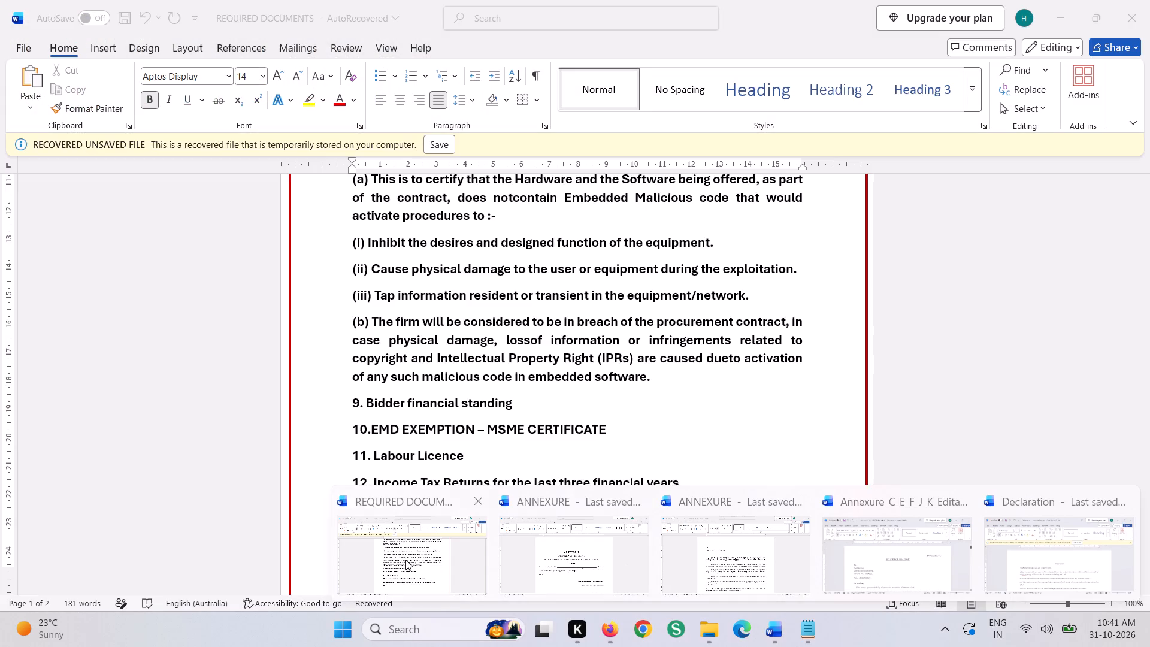
scroll(532, 367, up, 3)
drag(439, 326, 685, 646)
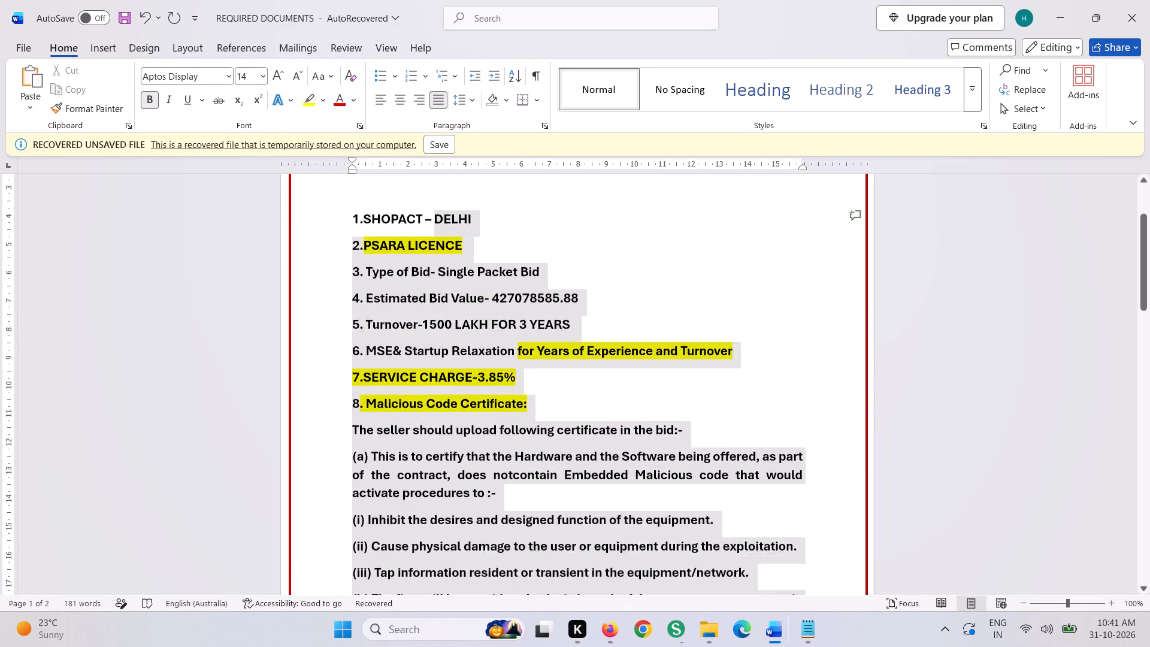
drag(685, 646, 727, 564)
key(BackSpace)
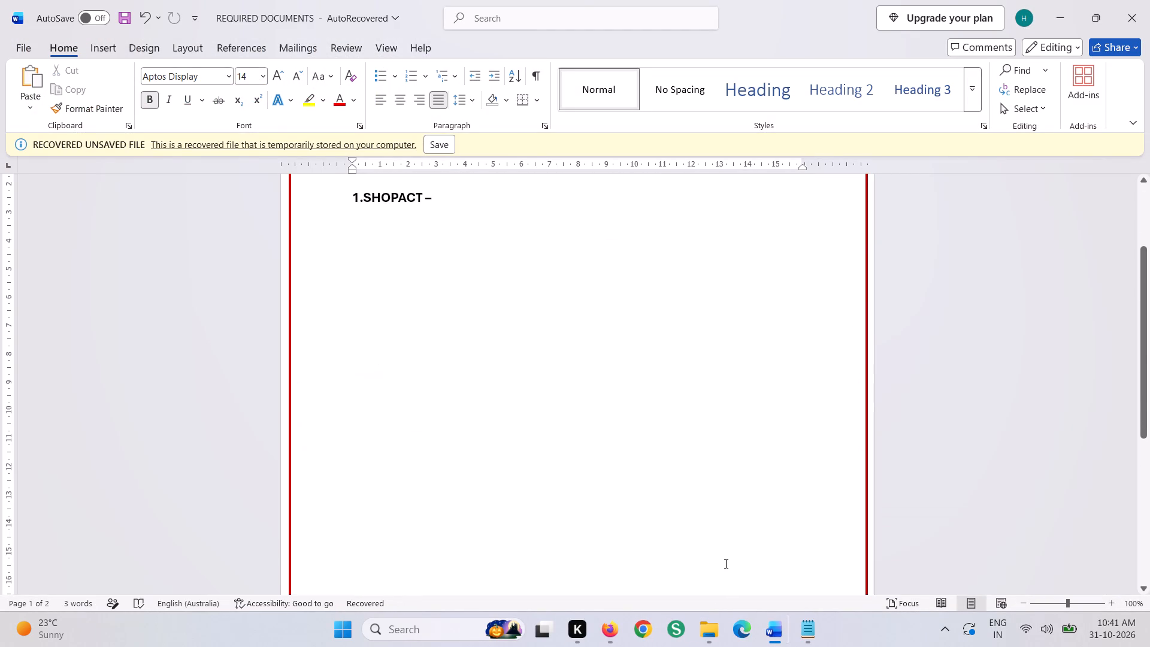
Add item 2 with the copied form-3A experience certificate requirement and join its broken lines into one paragraph.
key(Return)
text(2.)
key(ctrl+v)
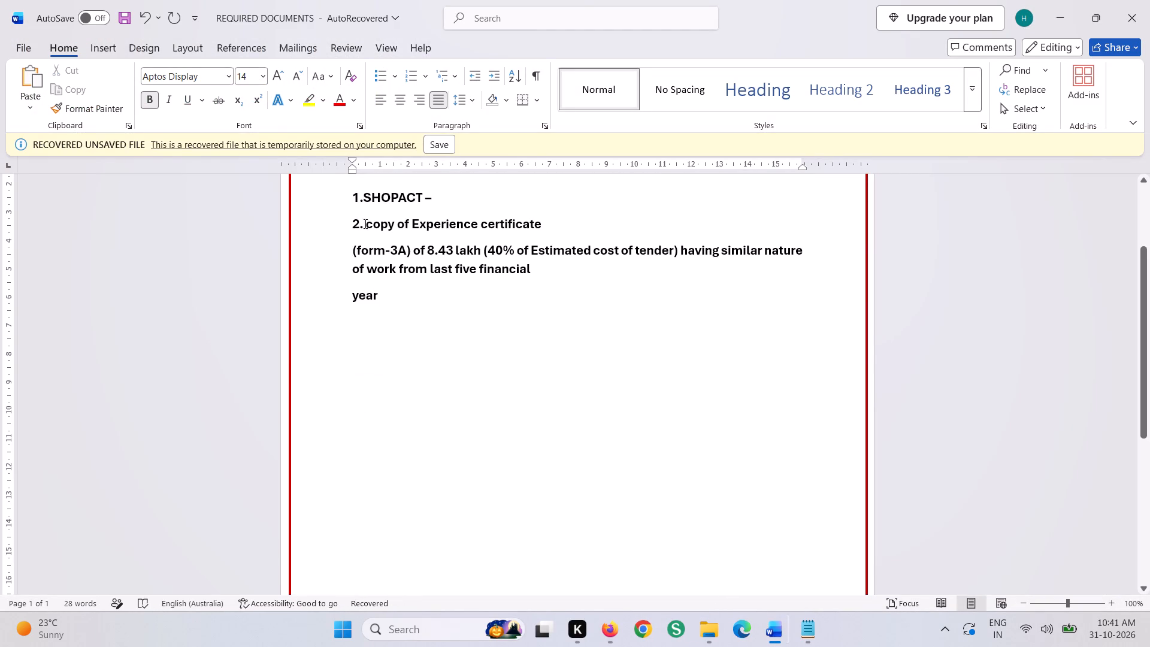
click(352, 249)
key(BackSpace)
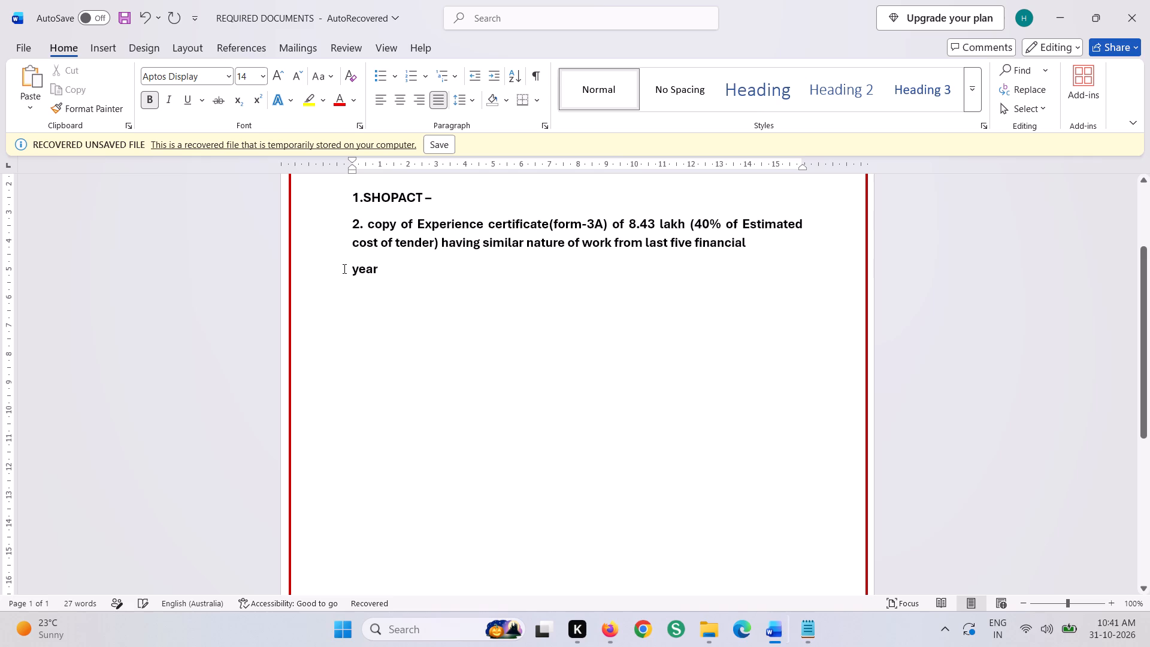
click(355, 268)
key(BackSpace)
key(space)
click(776, 242)
Start a new list item numbered "3." below the experience certificate entry.
key(Return)
key(2)
key(BackSpace)
text(3.)
Switch to Firefox, recheck the Gazette notification attachment, and review the bid document's manpower details and buyer-added terms through the ATC and past experience clauses.
key(alt+Tab)
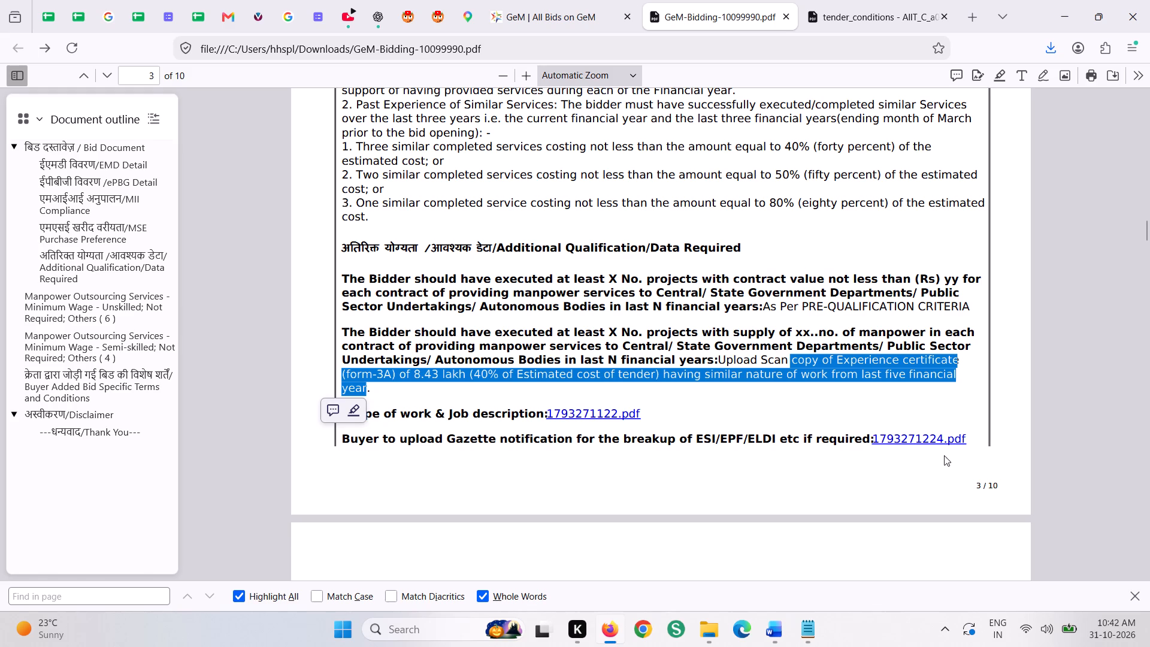
click(914, 439)
scroll(741, 360, up, 7)
click(18, 55)
scroll(880, 389, down, 7)
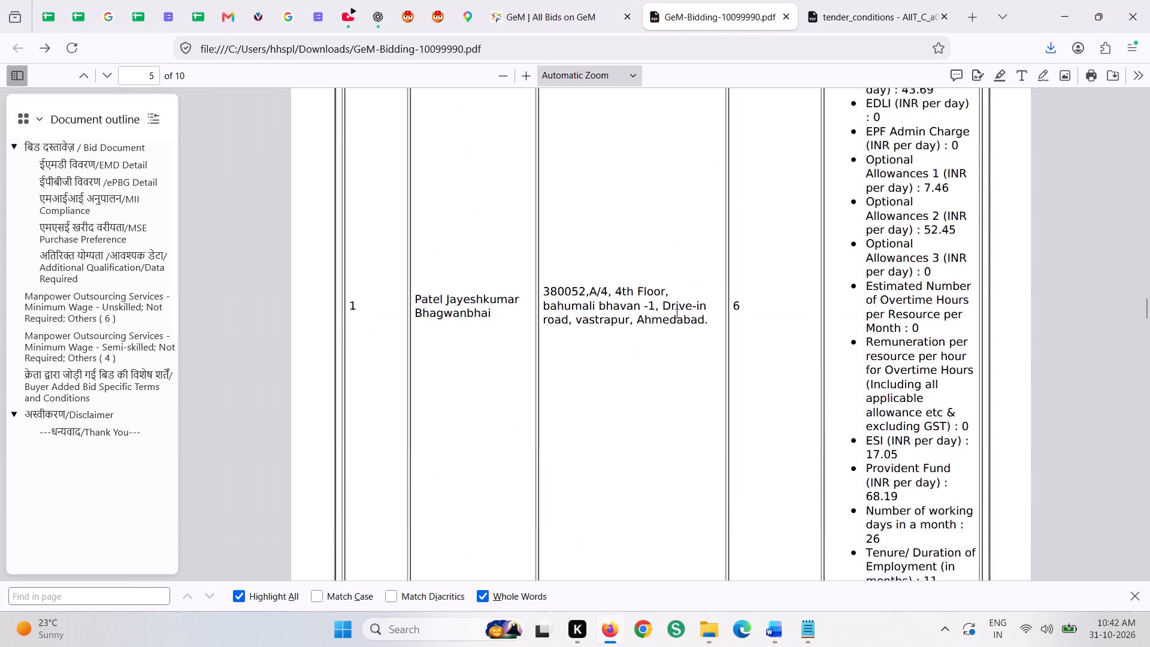
scroll(676, 313, down, 3)
scroll(693, 304, up, 2)
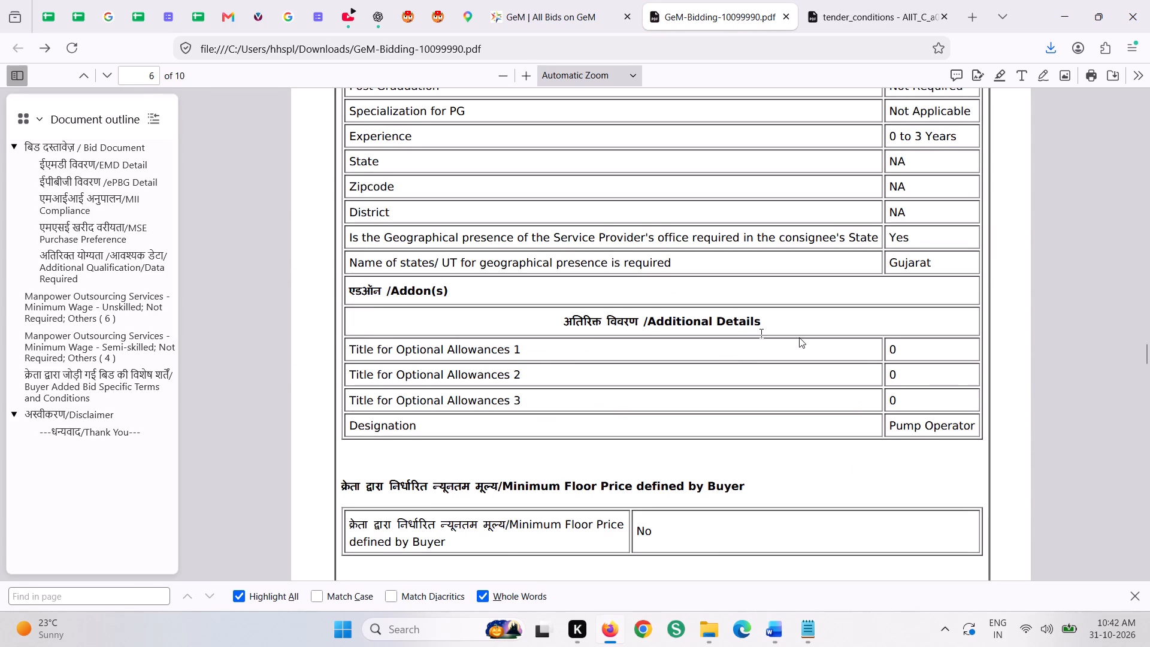
scroll(683, 343, down, 2)
scroll(748, 359, down, 2)
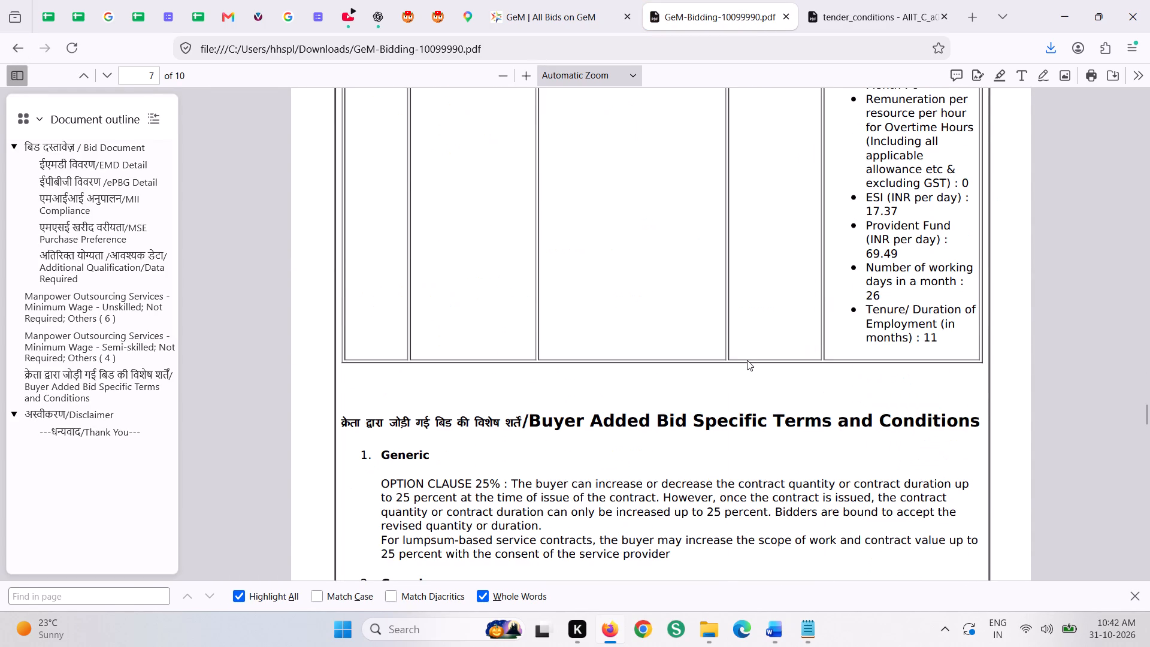
scroll(410, 381, down, 1)
scroll(407, 306, down, 1)
scroll(562, 326, down, 1)
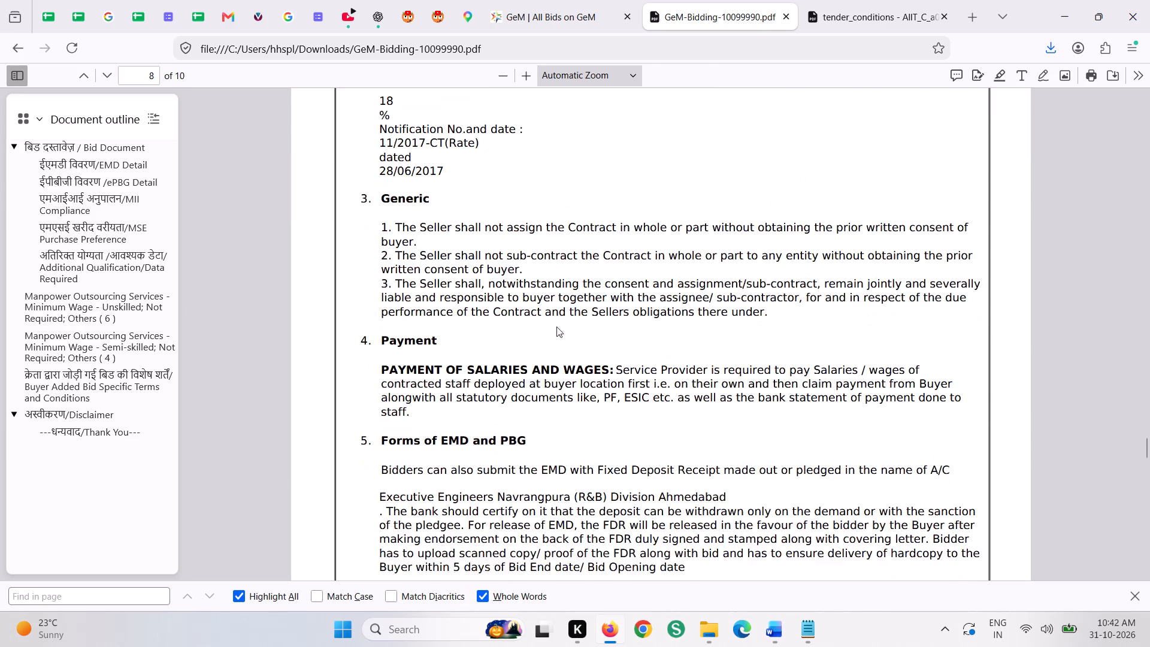
scroll(556, 326, down, 1)
scroll(567, 327, up, 1)
scroll(556, 326, down, 1)
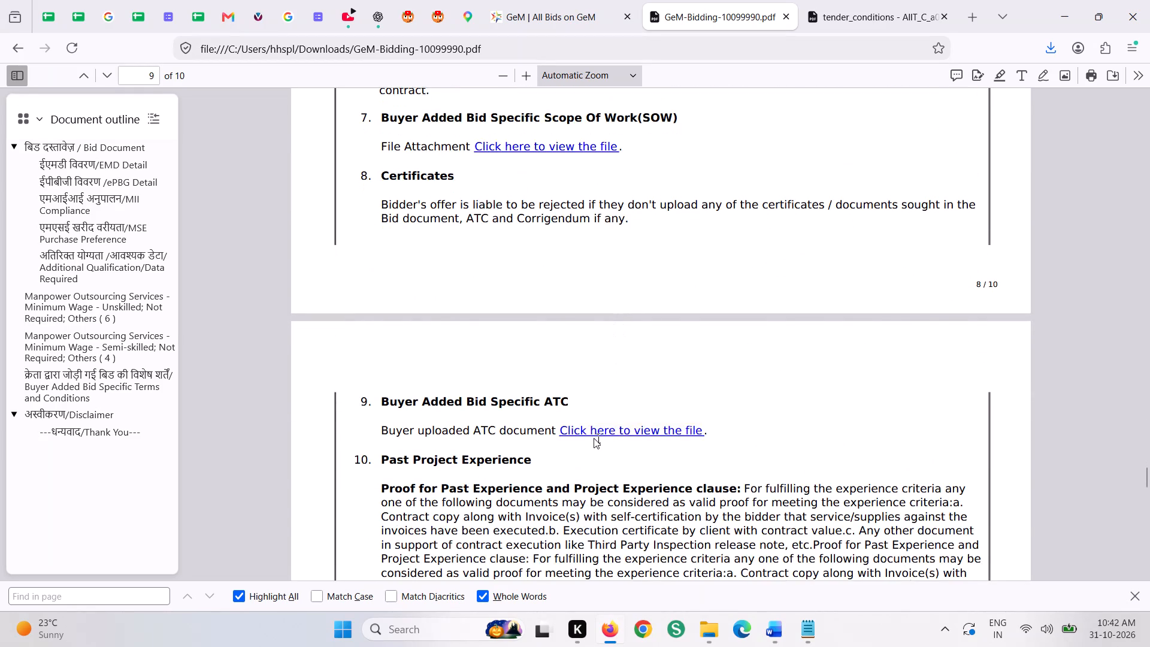
scroll(594, 438, down, 1)
scroll(586, 412, up, 1)
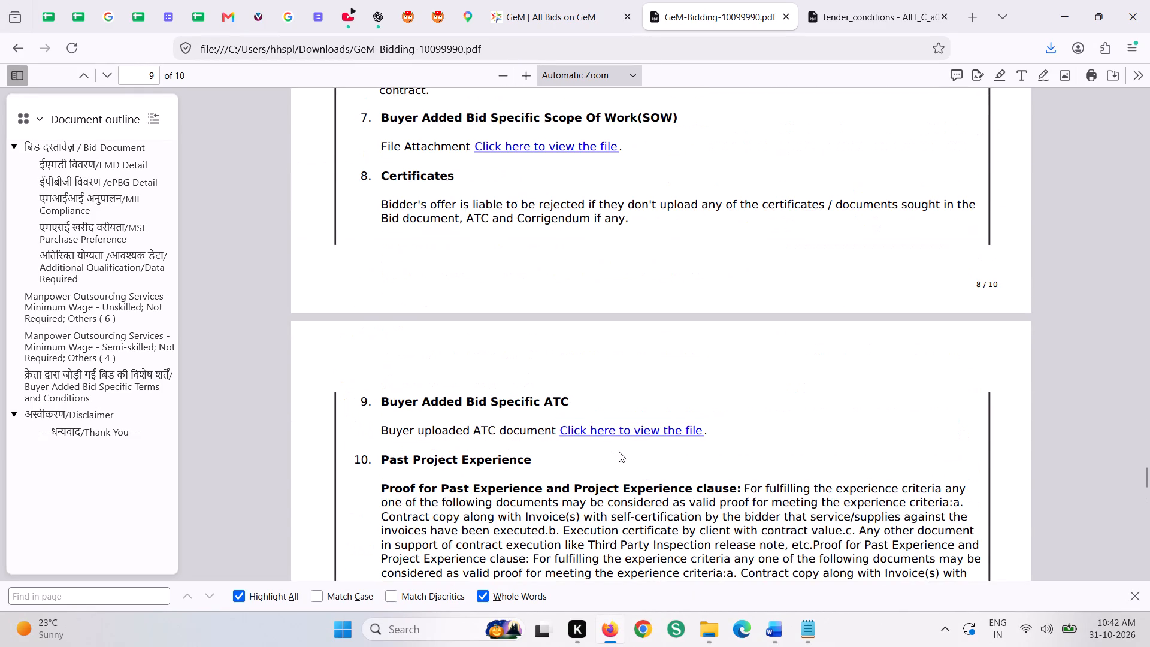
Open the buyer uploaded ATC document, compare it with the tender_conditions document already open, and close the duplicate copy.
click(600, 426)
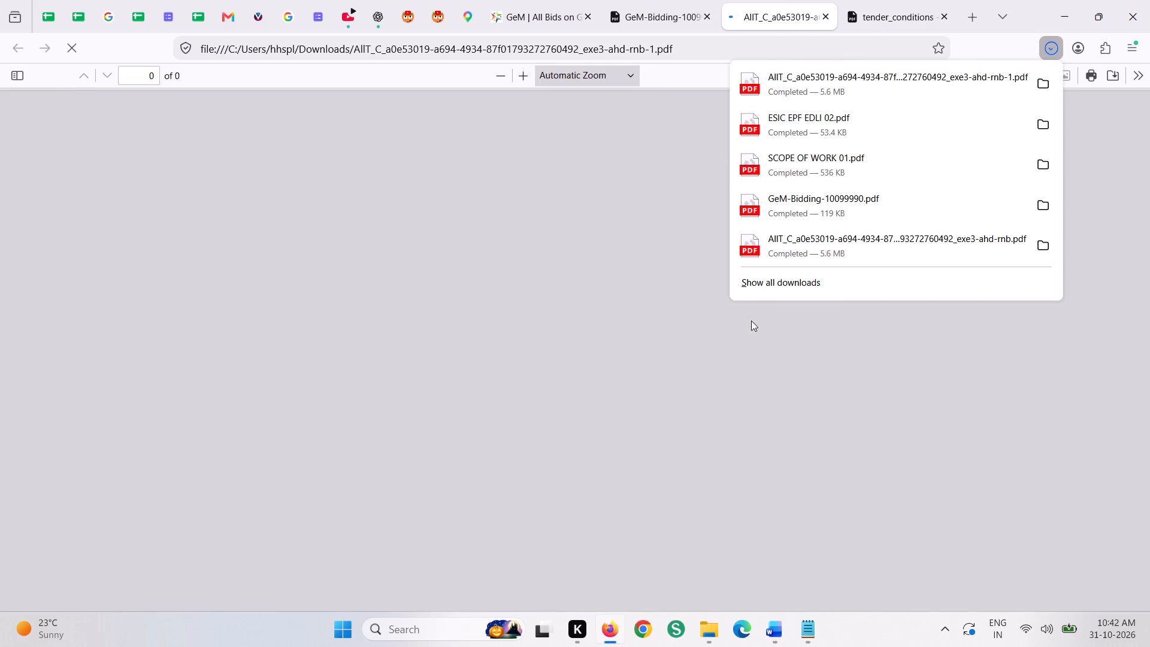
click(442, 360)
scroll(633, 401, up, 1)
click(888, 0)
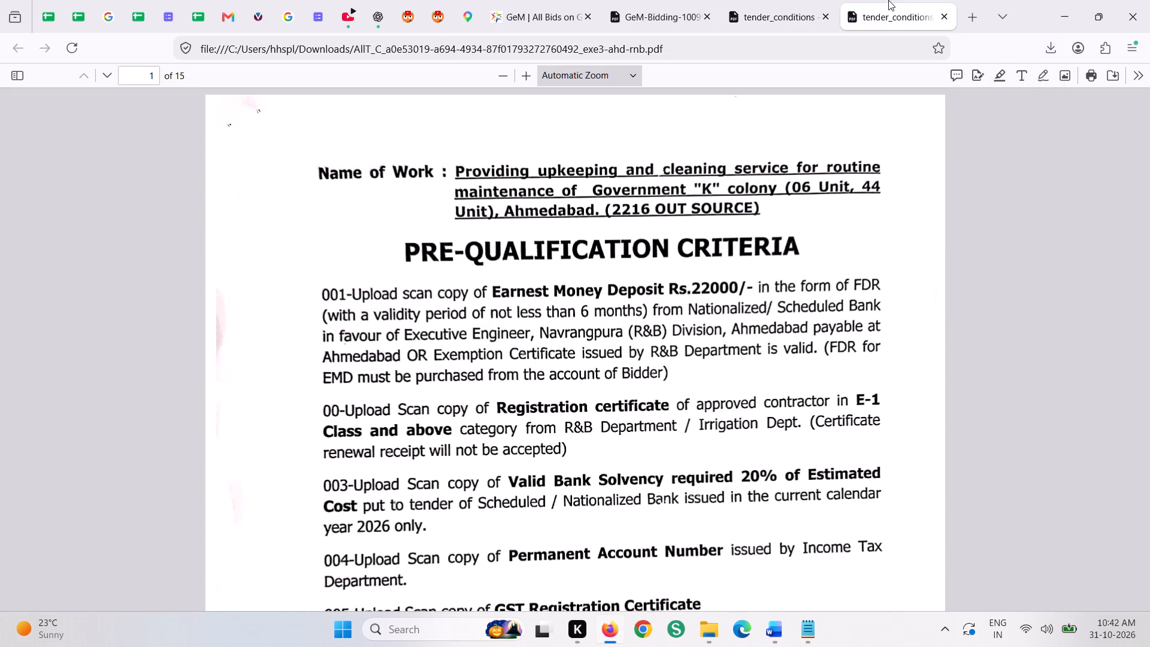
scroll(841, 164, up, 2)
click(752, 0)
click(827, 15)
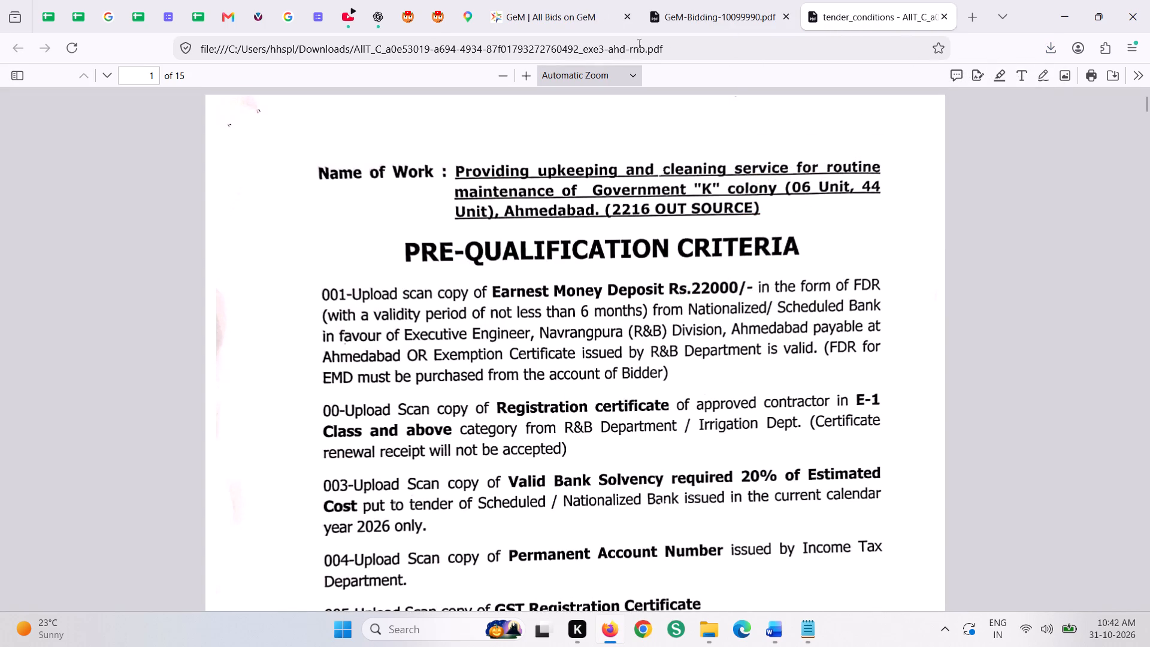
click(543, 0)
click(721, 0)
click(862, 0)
Save the tender conditions PDF as "BUYER ADDED ATC 03" in the GEM2026B8216933 folder.
click(1114, 70)
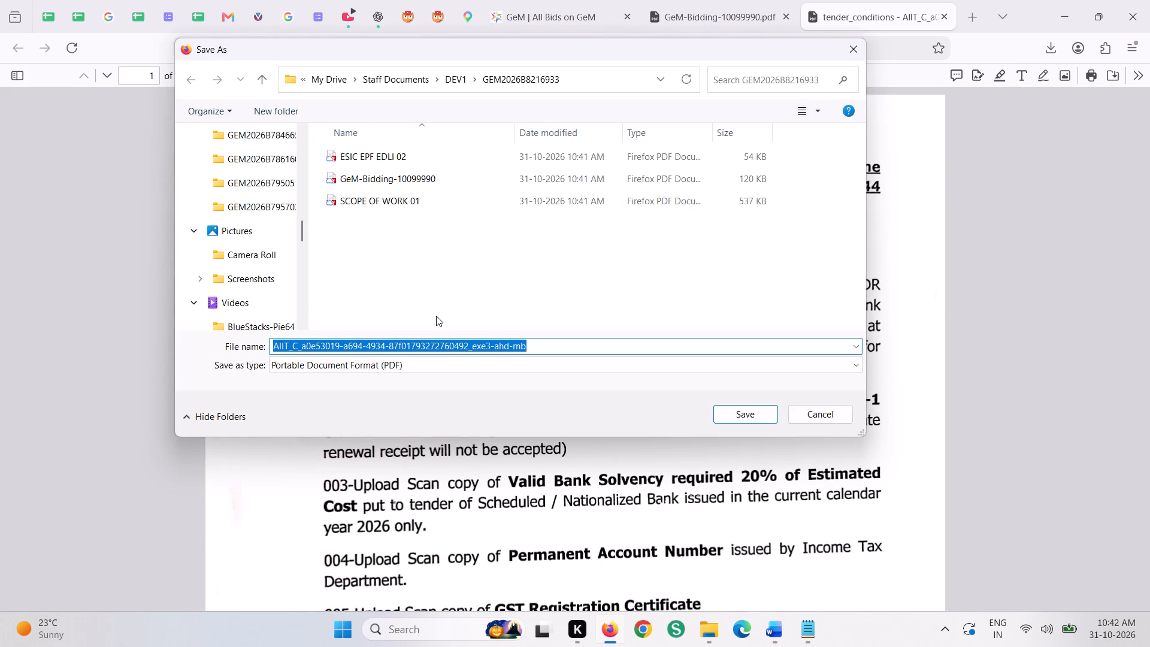
text(BUYER ADDED ATC)
key(space)
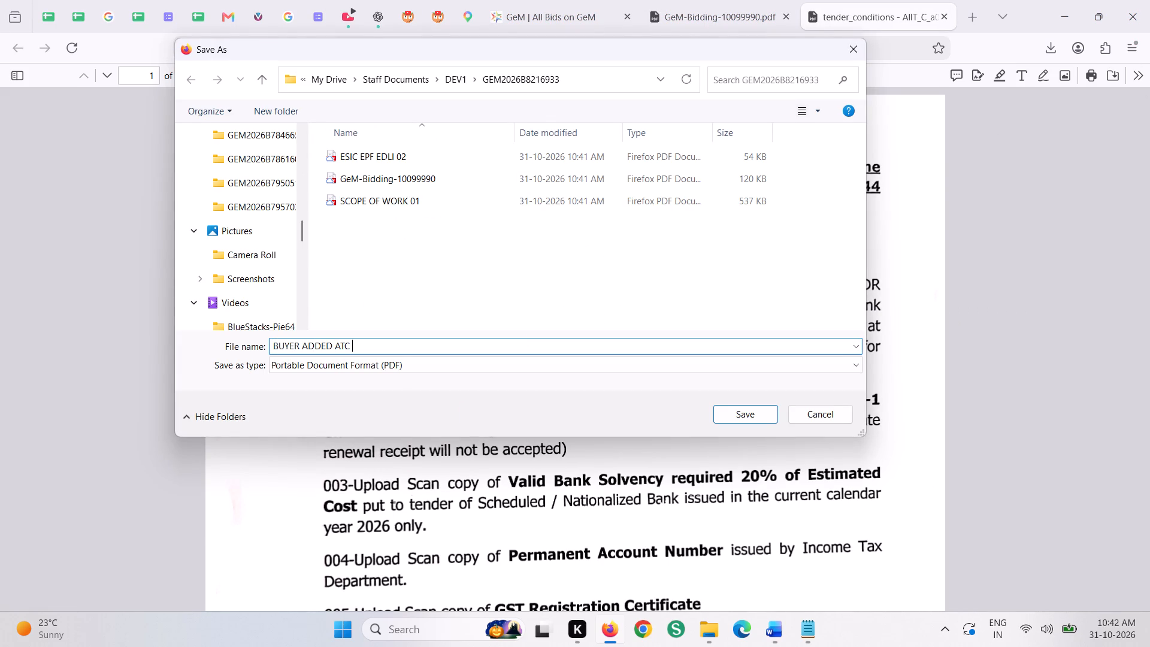
text(03)
key(Return)
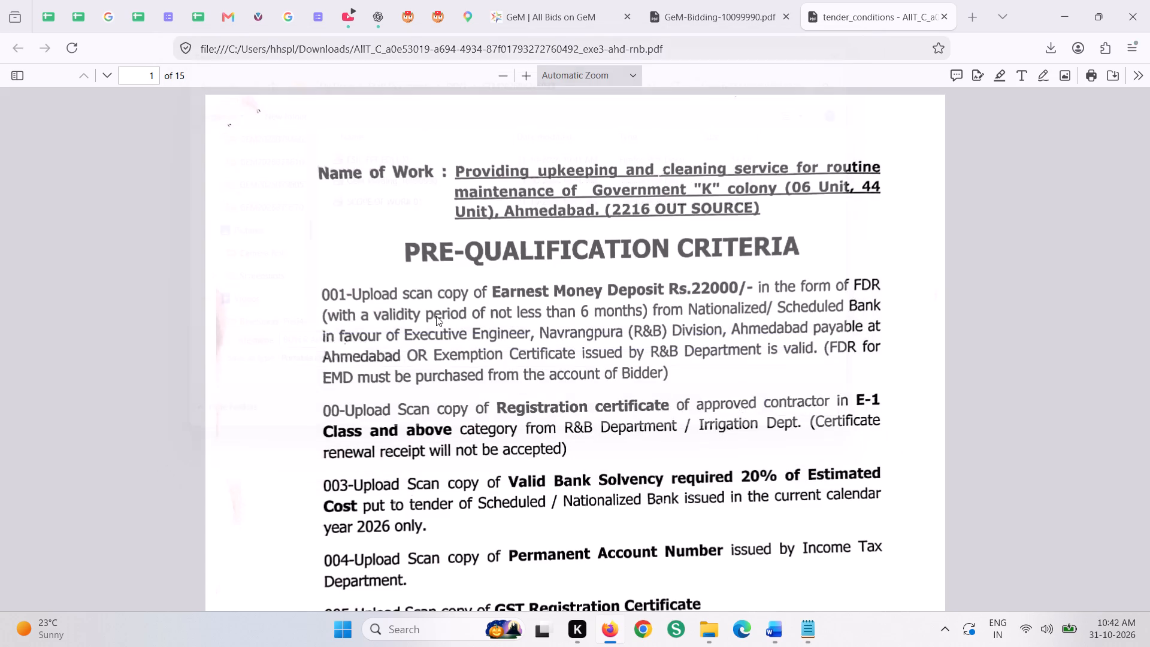
Check the pre-qualification criteria in the tender conditions, switch to Word, and enter "BANK SOLVENCY CERTIFICATE" as item 3.
scroll(435, 315, down, 3)
scroll(549, 289, up, 2)
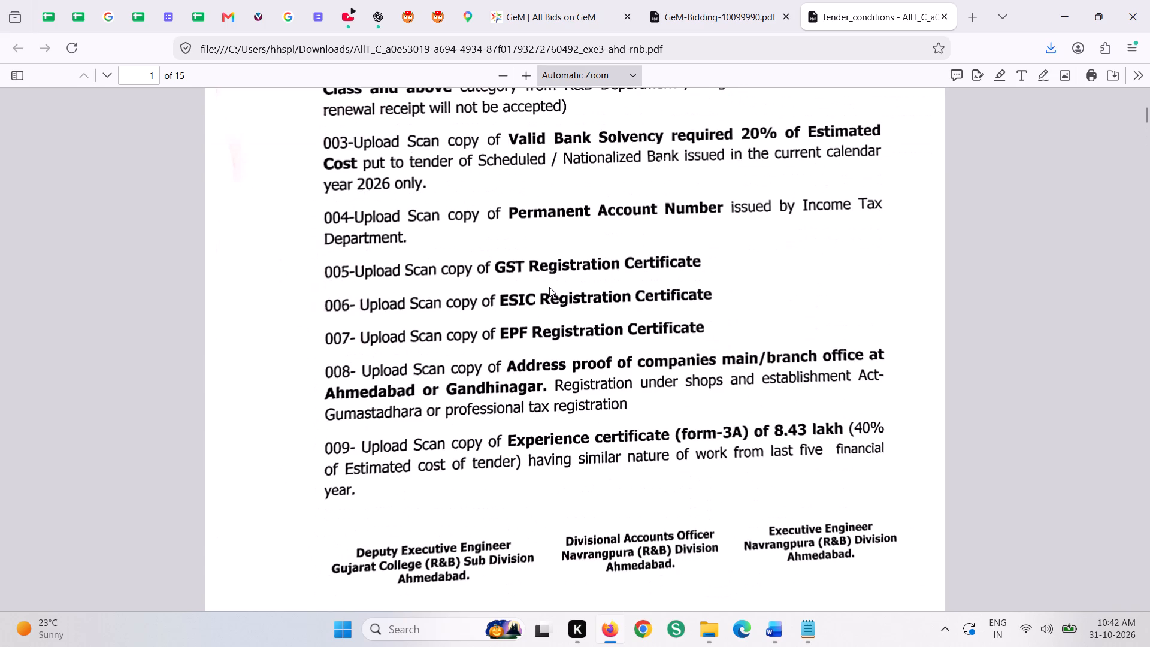
scroll(546, 289, up, 1)
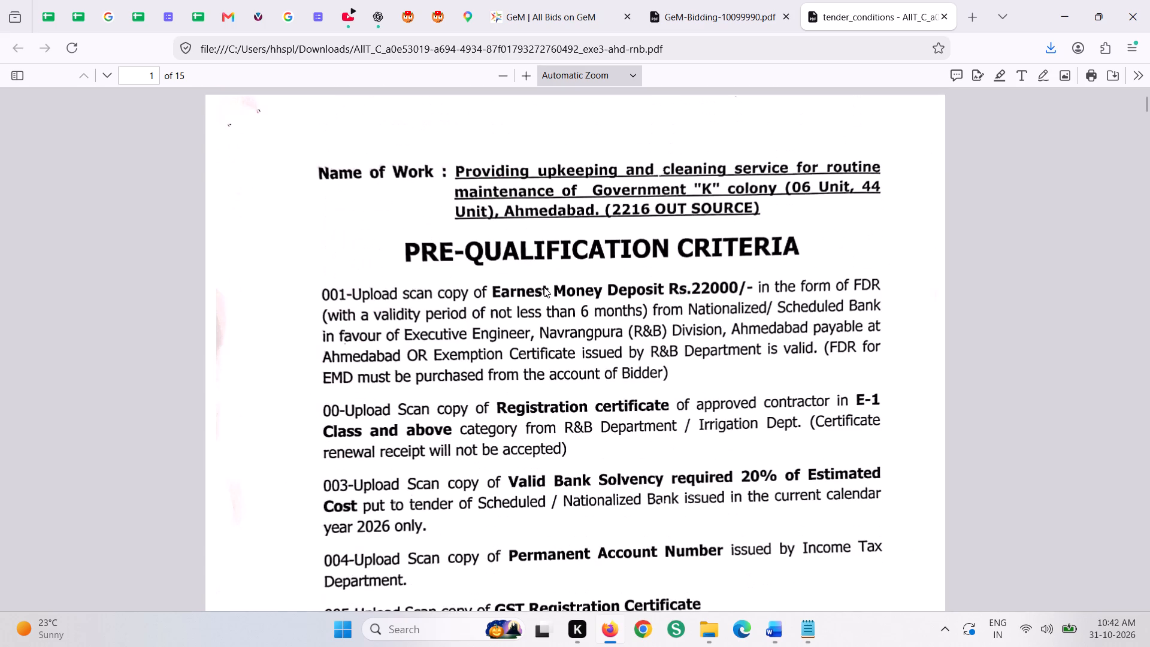
scroll(544, 288, down, 1)
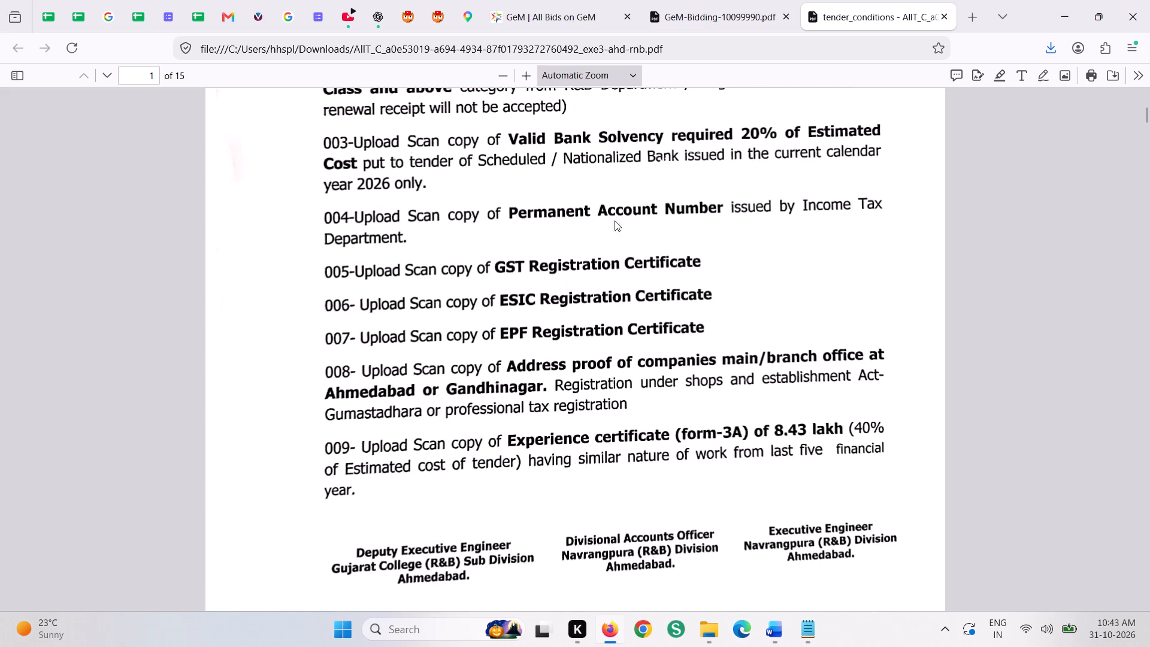
key(alt+Tab)
text(BANK SOLVENCY CERTIFICATEB)
key(space)
key(BackSpace)
key(BackSpace)
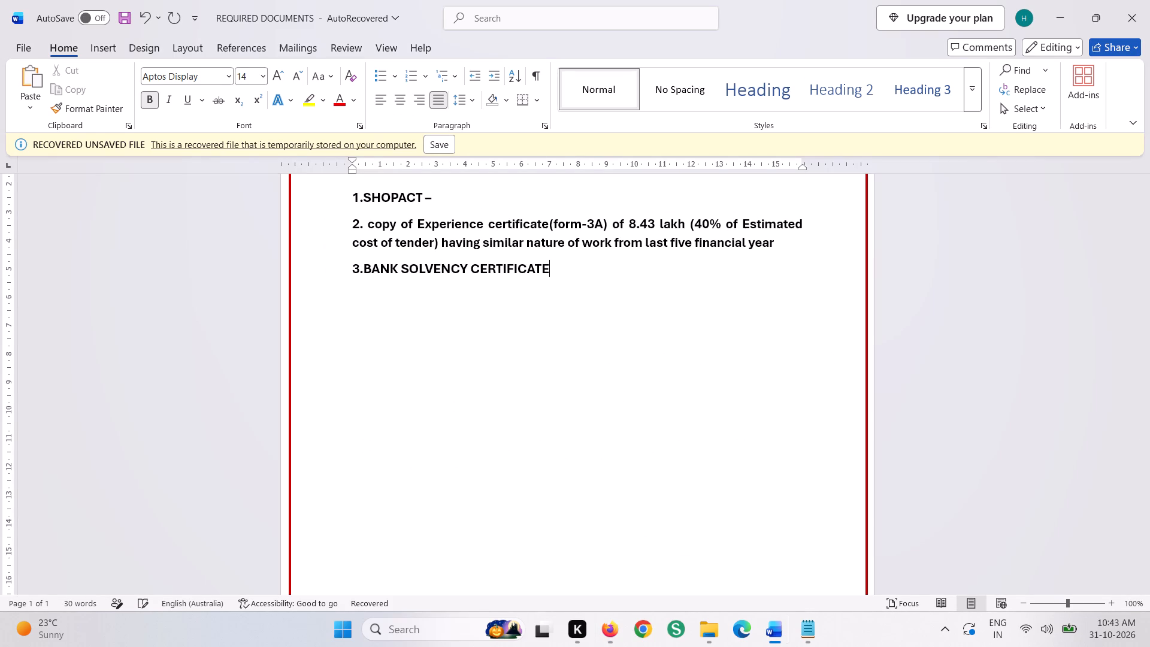
Add item 4 reading "COPY OF EPF,ESIC,GST PAN,ITR FOR 3 YEARS" below the bank solvency entry.
key(Return)
text(4.)
key(alt+Tab)
key(alt+Tab)
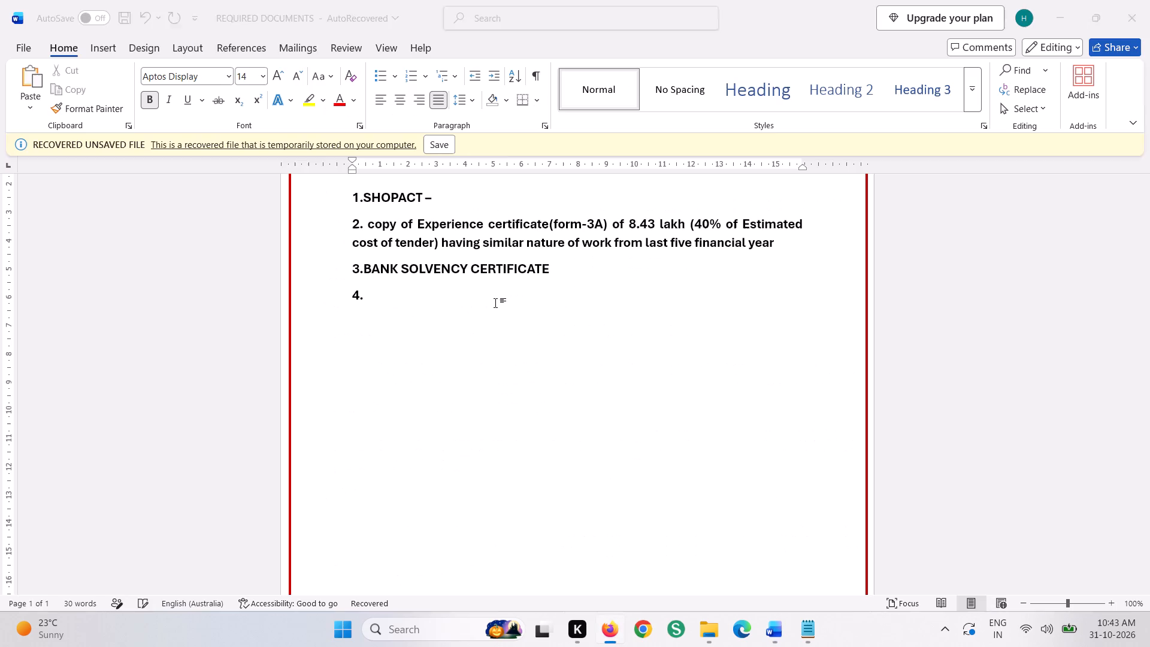
text(COPY OF EO)
key(BackSpace)
text(PF,ESIC,)
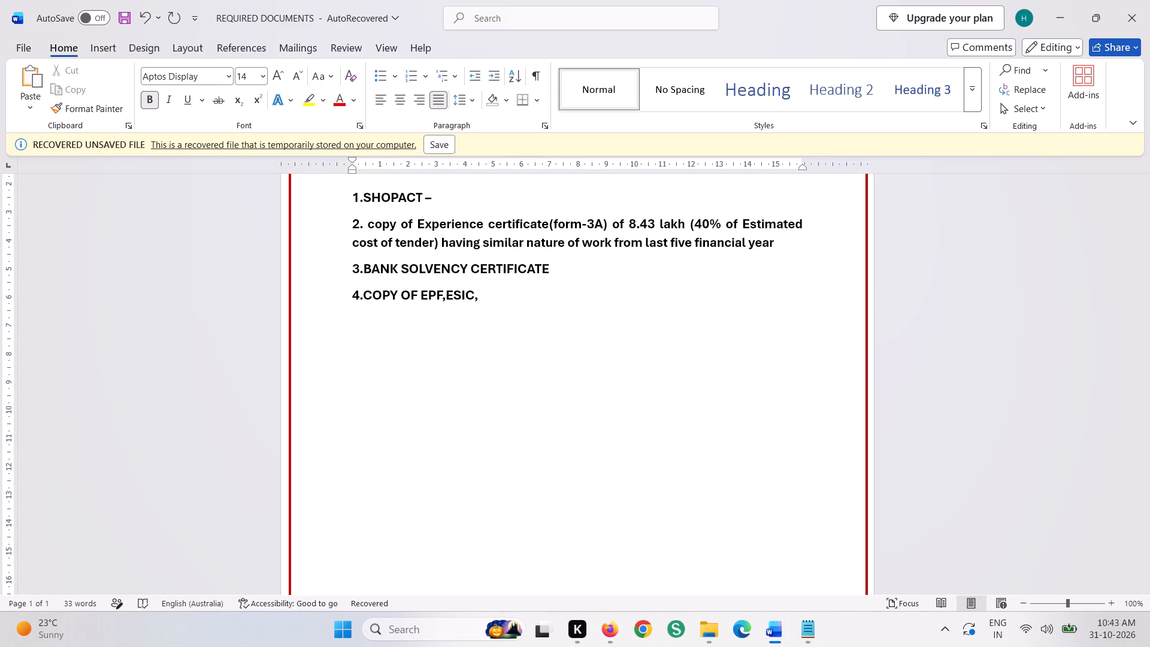
text(GST PAN,ITR FOE)
key(space)
key(BackSpace)
key(BackSpace)
text(R 3 YEARS)
key(space)
Start a new list item numbered "5." below item 4.
key(Return)
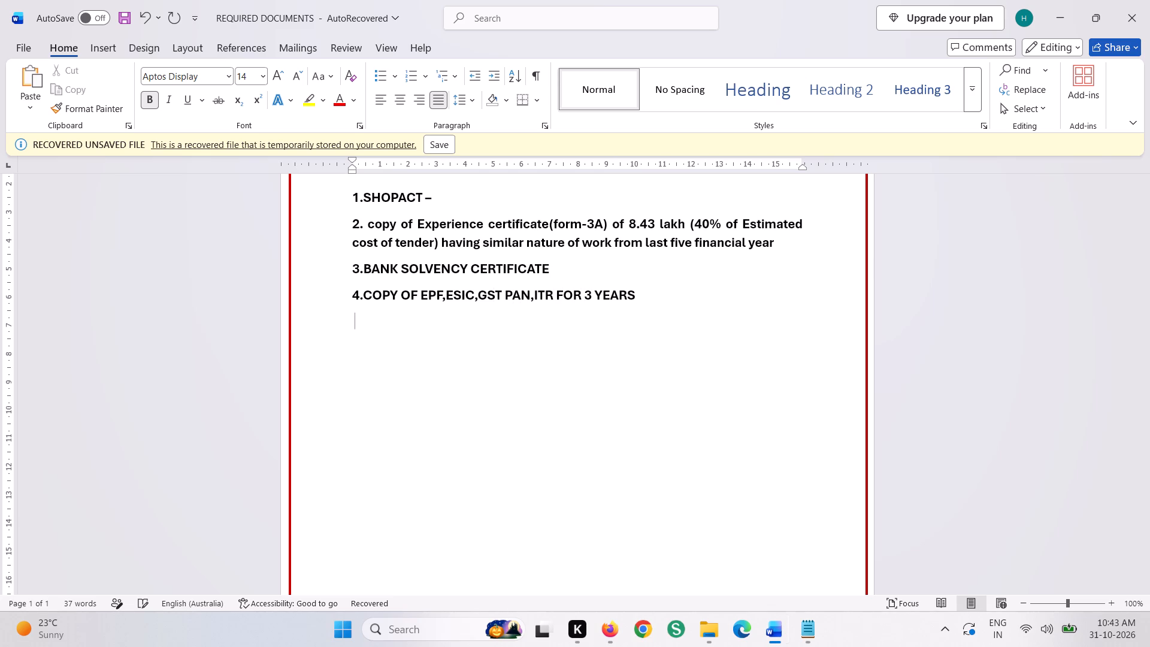
text(5.)
Switch to Firefox, recheck the registration certificate criterion, search the web for "E-1 CLASS CONTRACTOR", read the results, and close the search page.
key(alt+Tab)
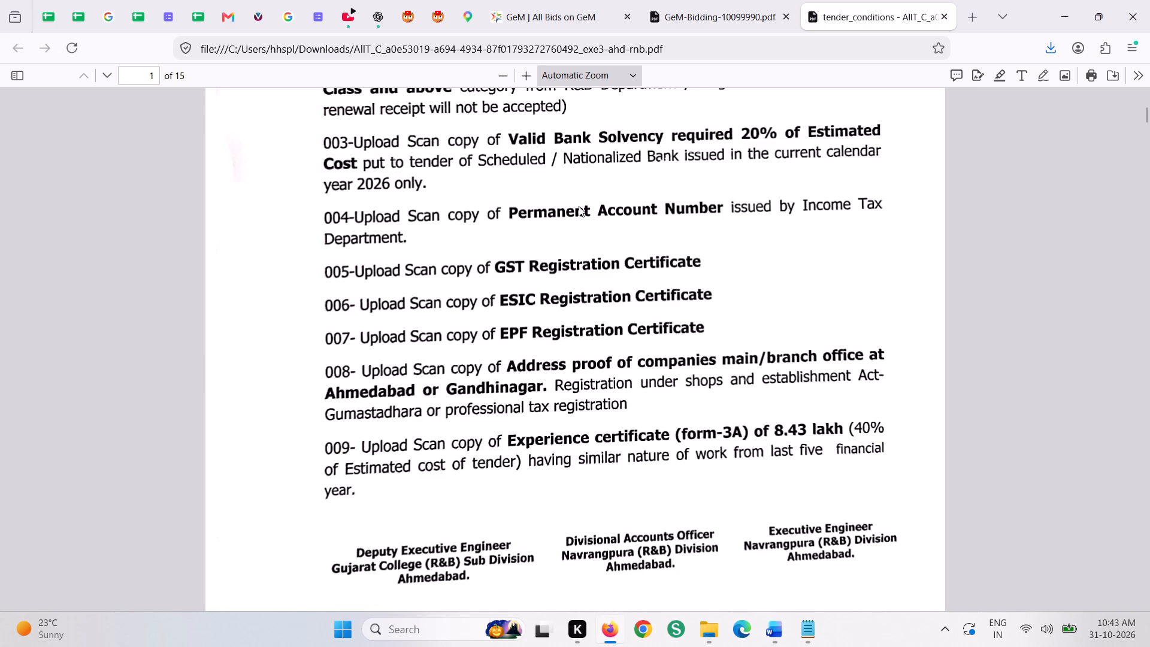
scroll(579, 206, up, 1)
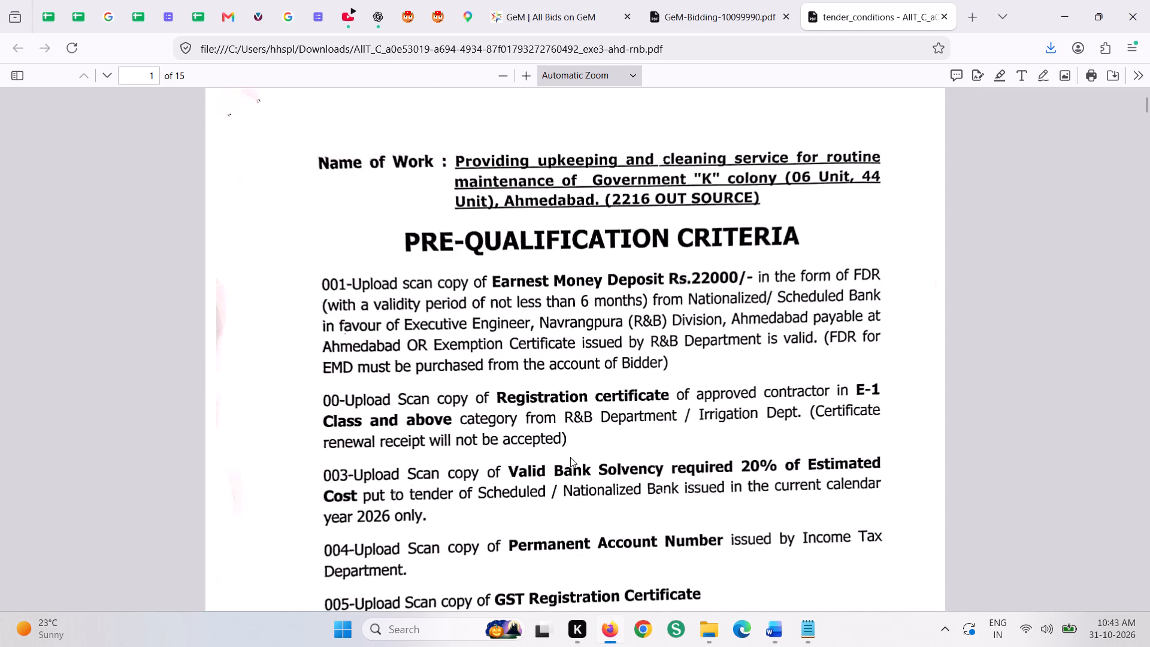
scroll(571, 458, down, 1)
scroll(571, 458, up, 1)
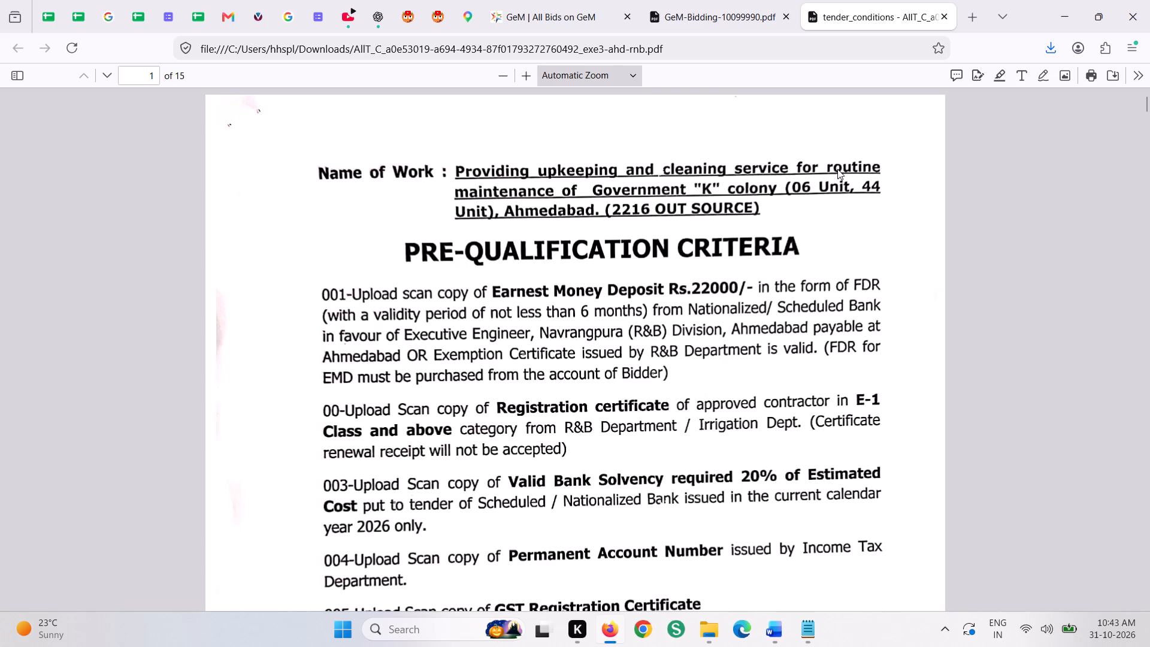
click(972, 10)
click(697, 179)
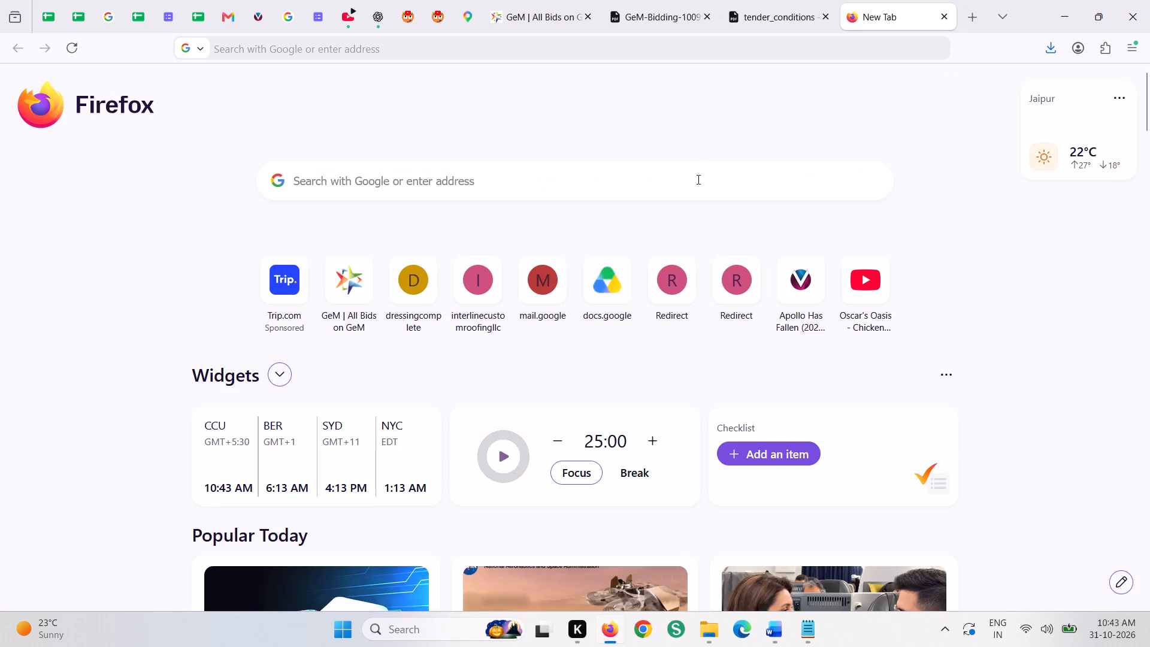
text(E-1)
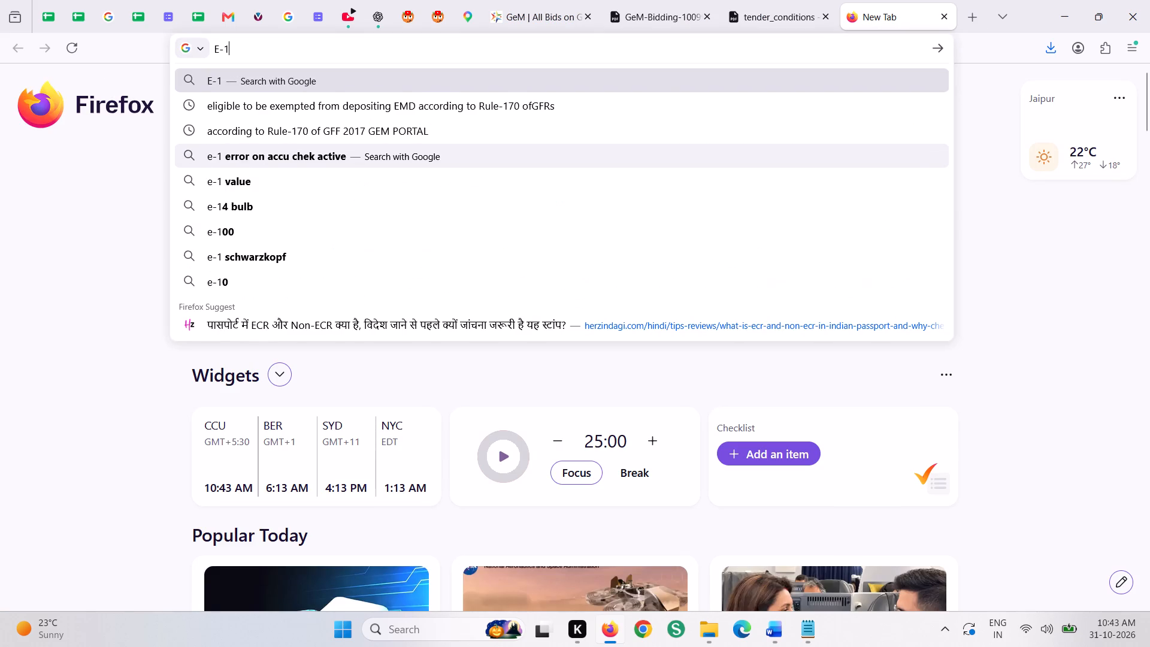
key(space)
text(CLASS)
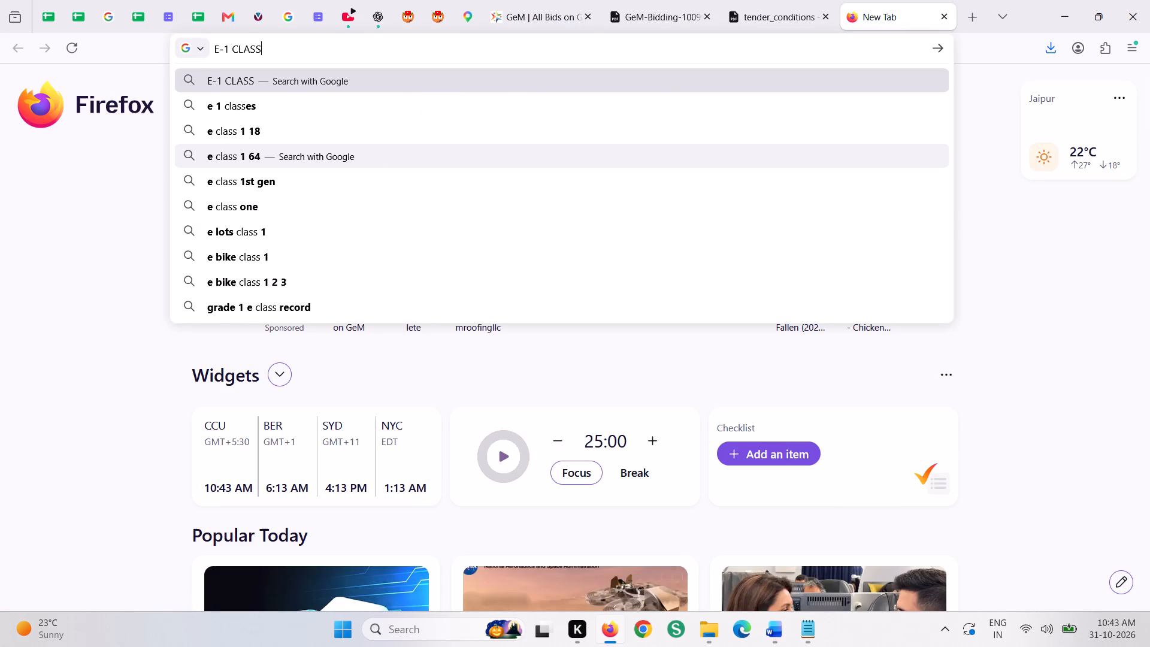
key(space)
text(CONTA)
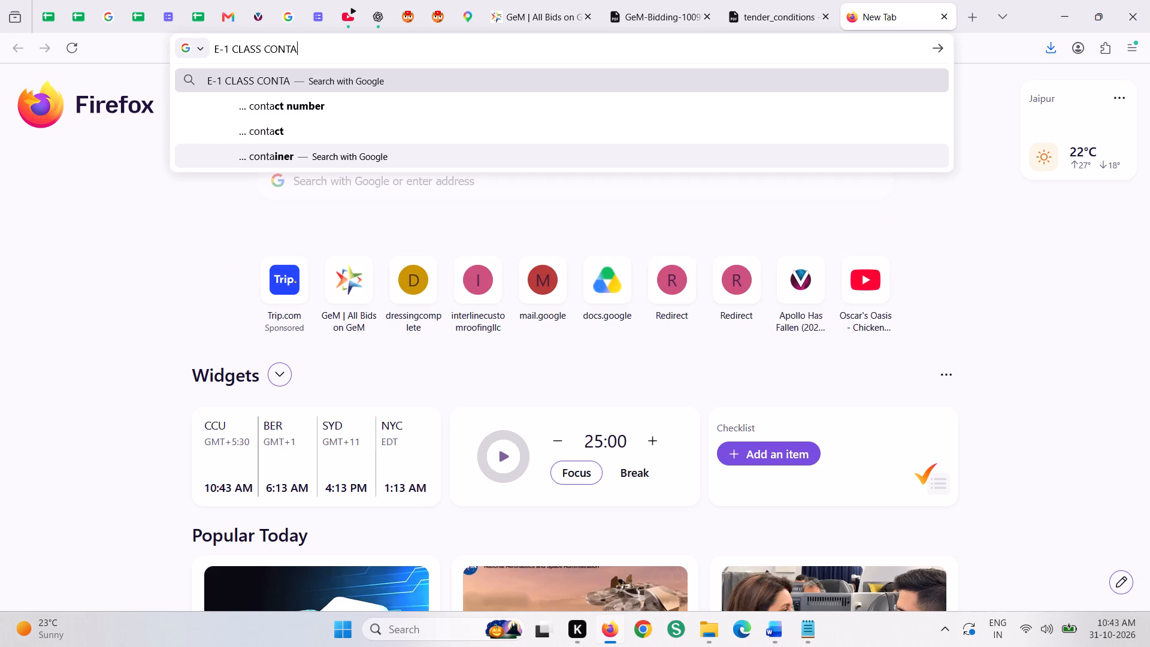
key(BackSpace)
text(RACT)
text(OR)
key(space)
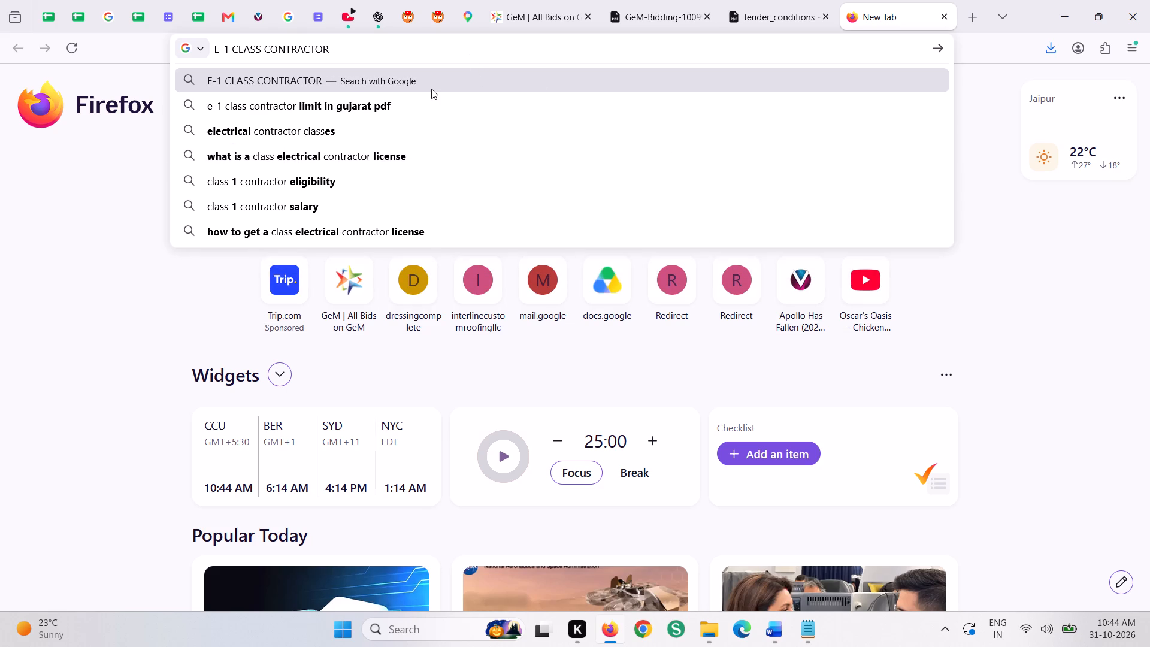
key(Return)
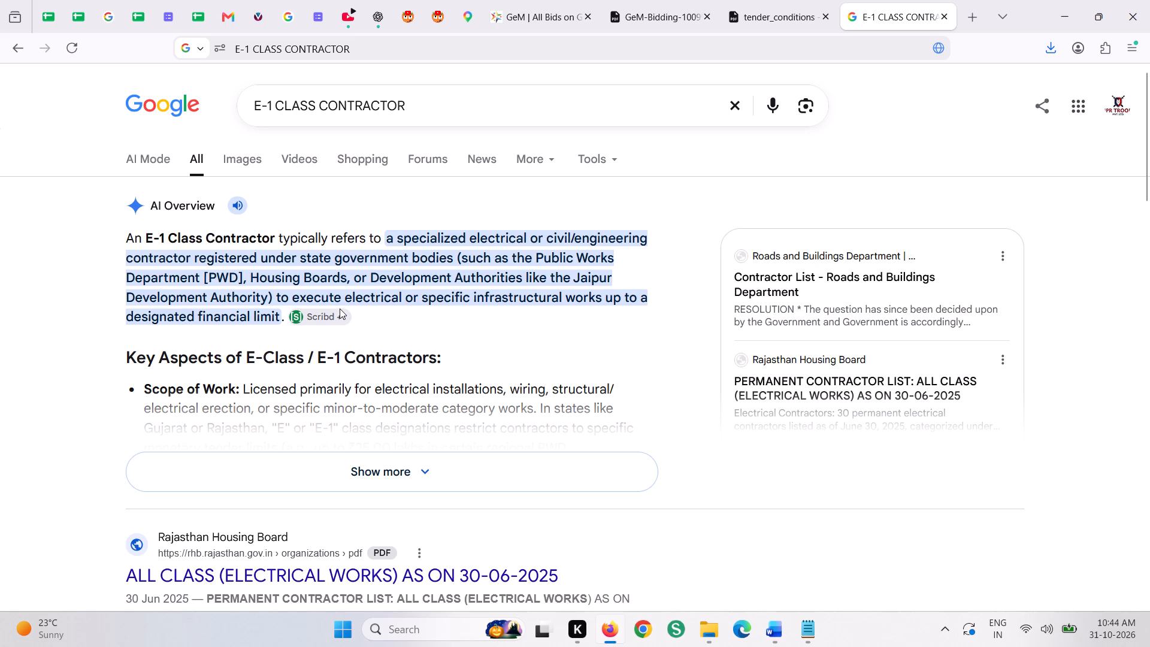
scroll(342, 327, down, 1)
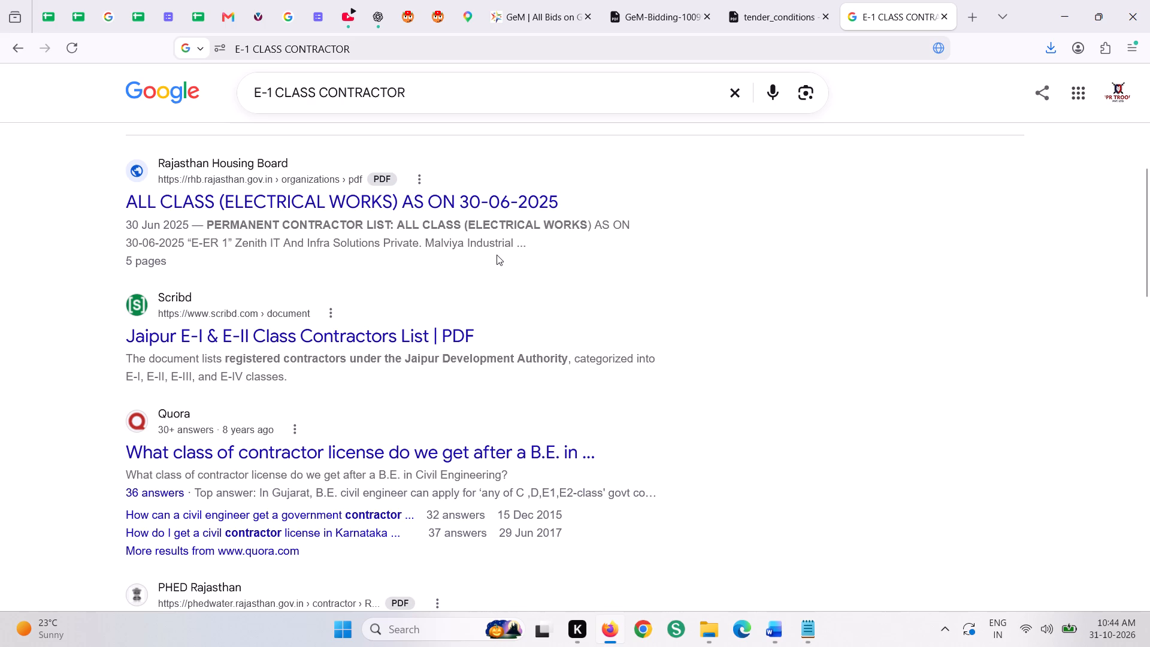
scroll(819, 340, up, 8)
click(922, 0)
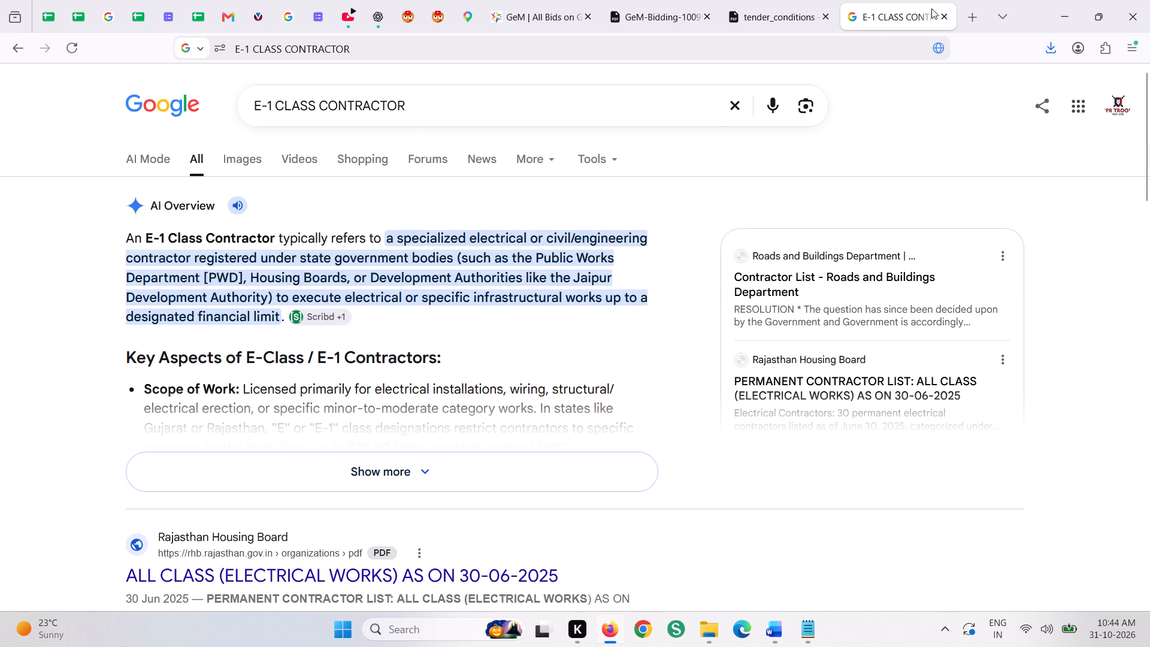
click(943, 15)
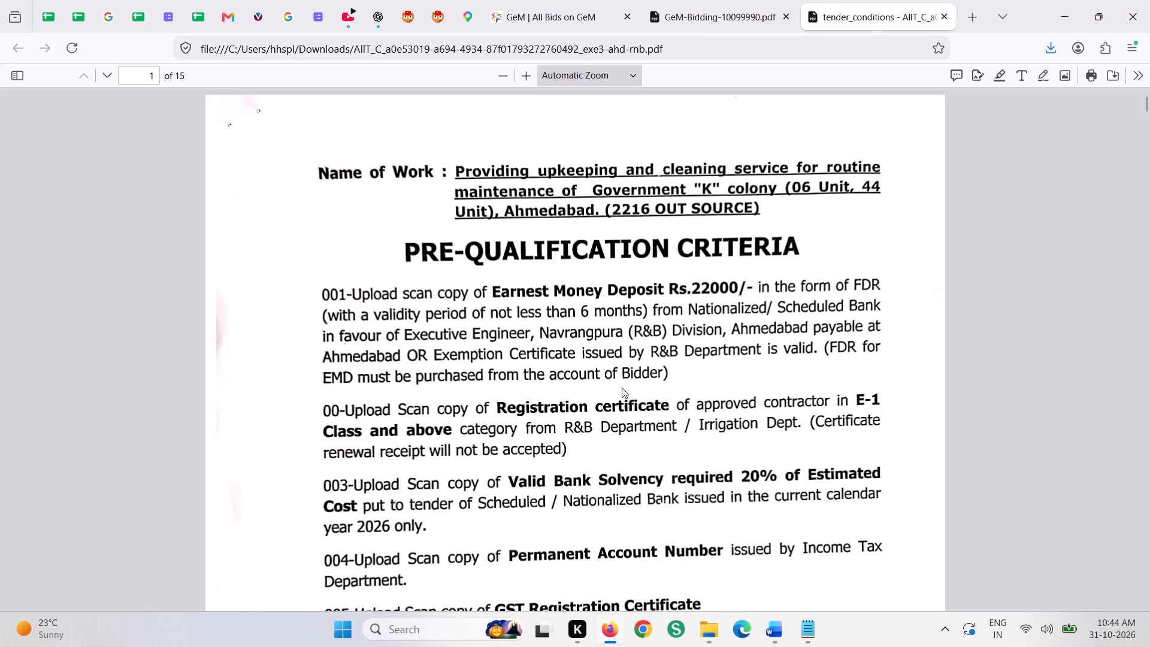
Capture and copy a screenshot of pre-qualification criteria 001 to 009 from the first page of the tender conditions.
scroll(580, 401, down, 1)
key(alt+Tab)
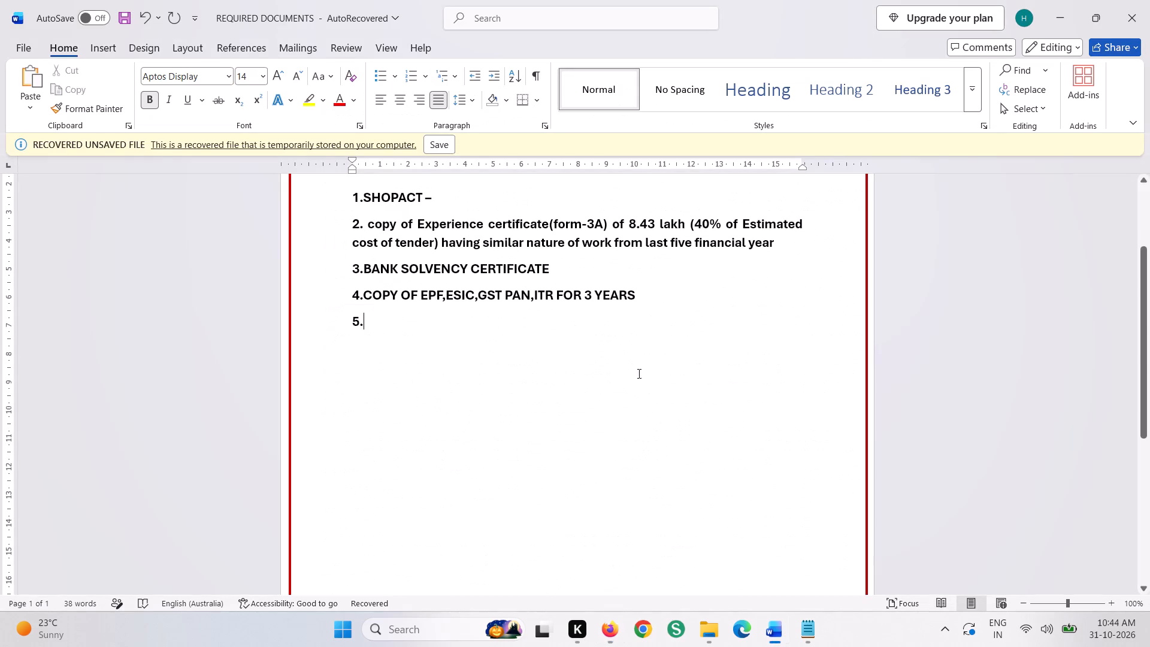
key(alt+Tab)
scroll(483, 416, up, 1)
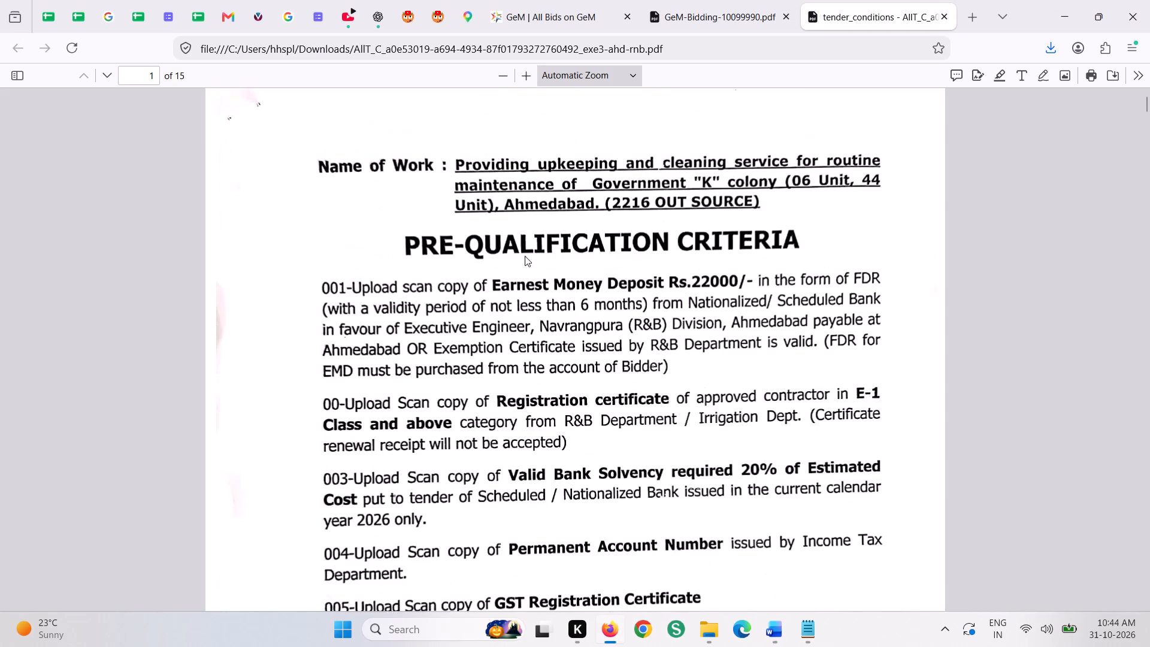
click(279, 24)
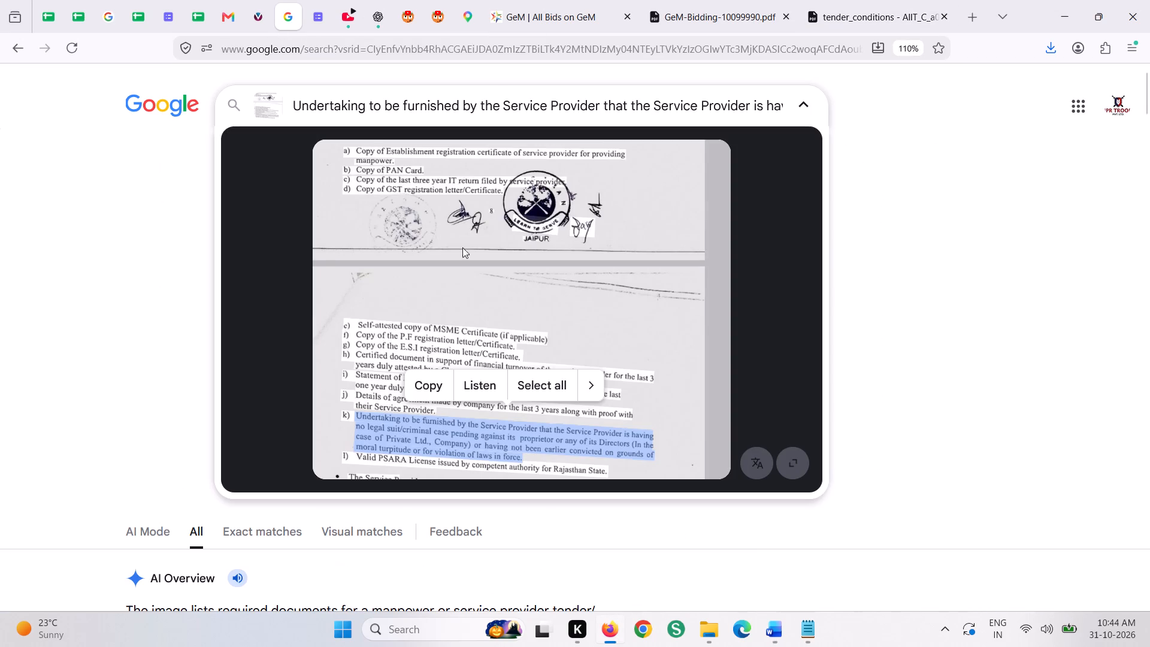
click(868, 0)
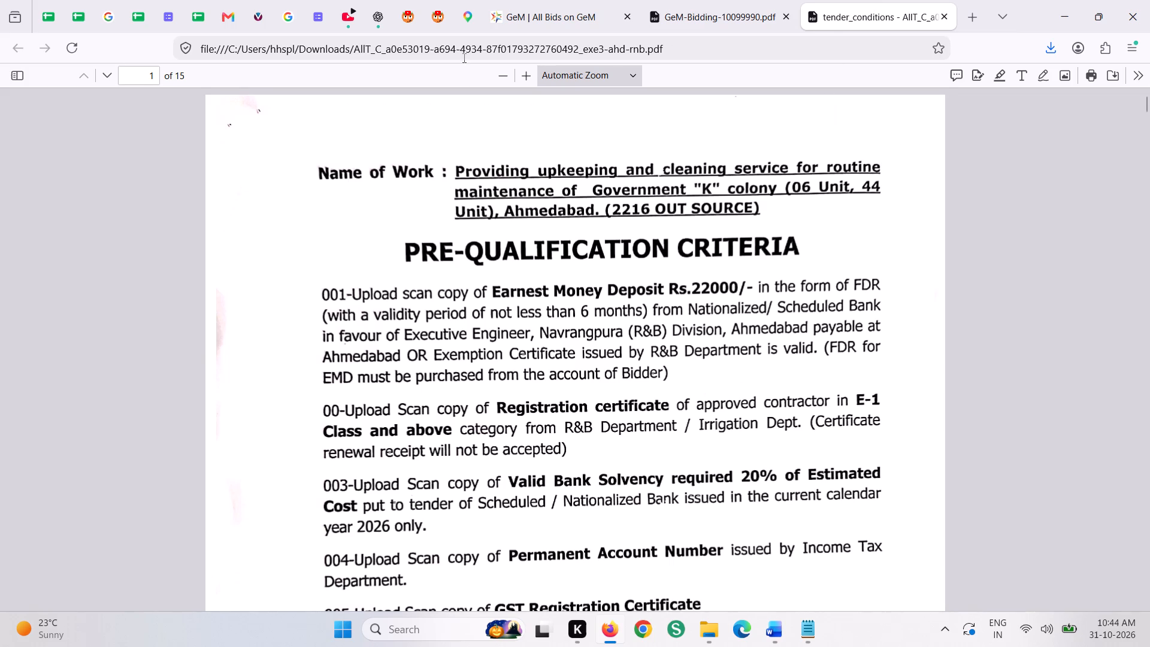
triple_click(507, 76)
double_click(507, 76)
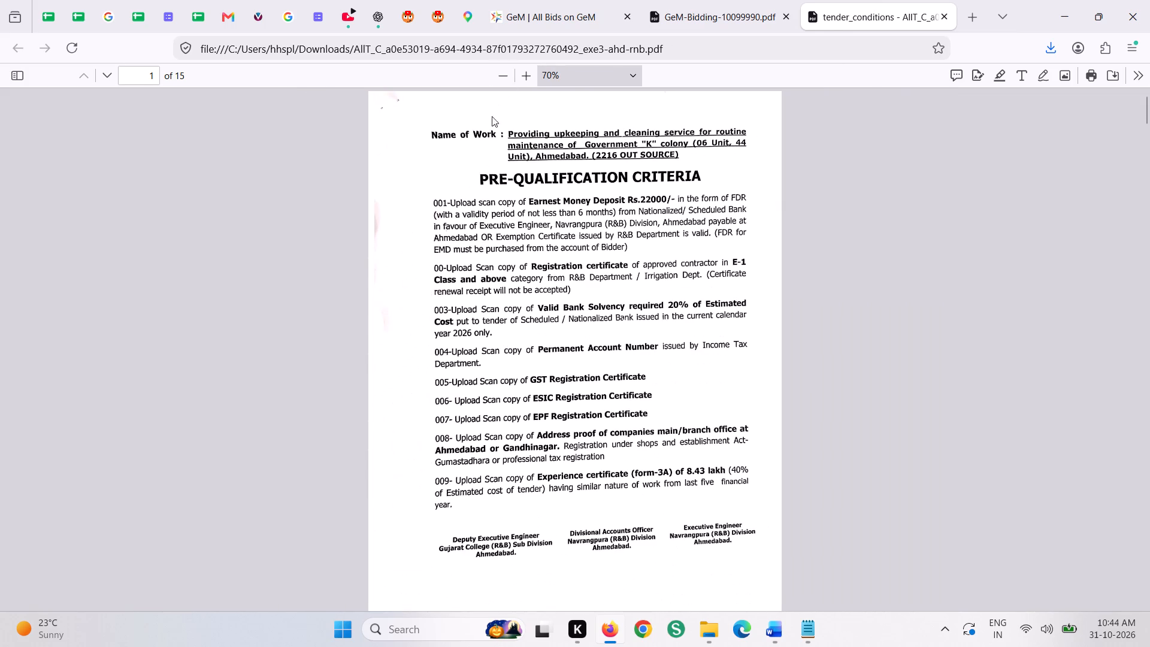
key(ctrl+shift+s)
drag(376, 183, 794, 530)
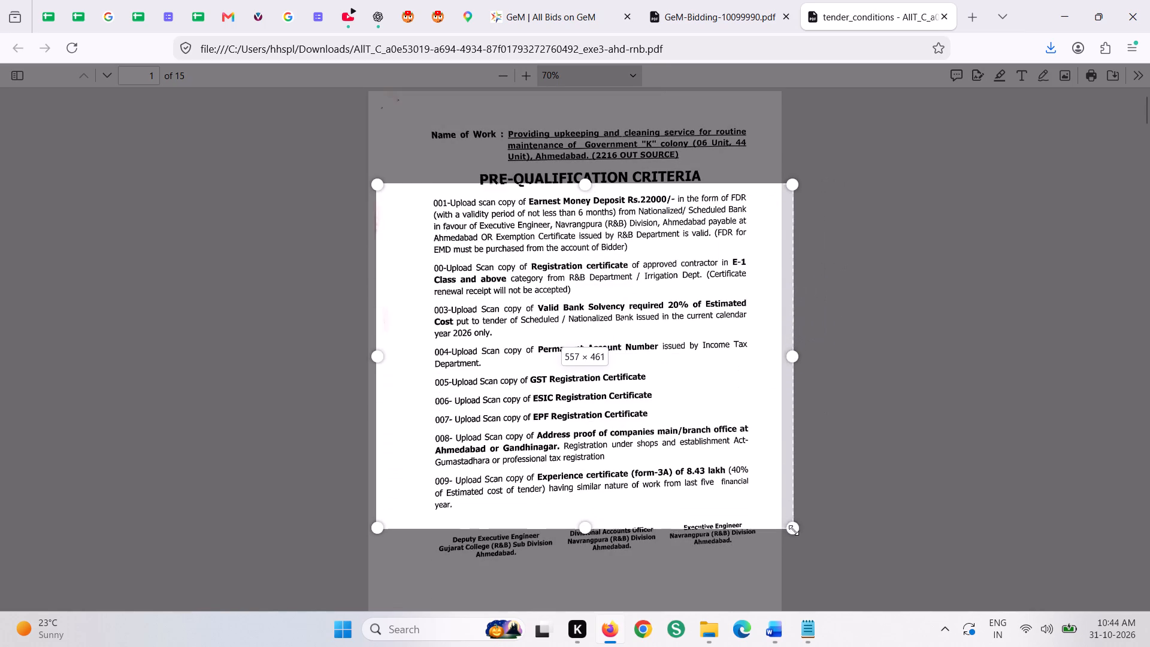
drag(794, 530, 795, 537)
click(688, 554)
Clear the previous image search on the already open Google page and run a Google Lens search with the copied criteria screenshot.
click(289, 17)
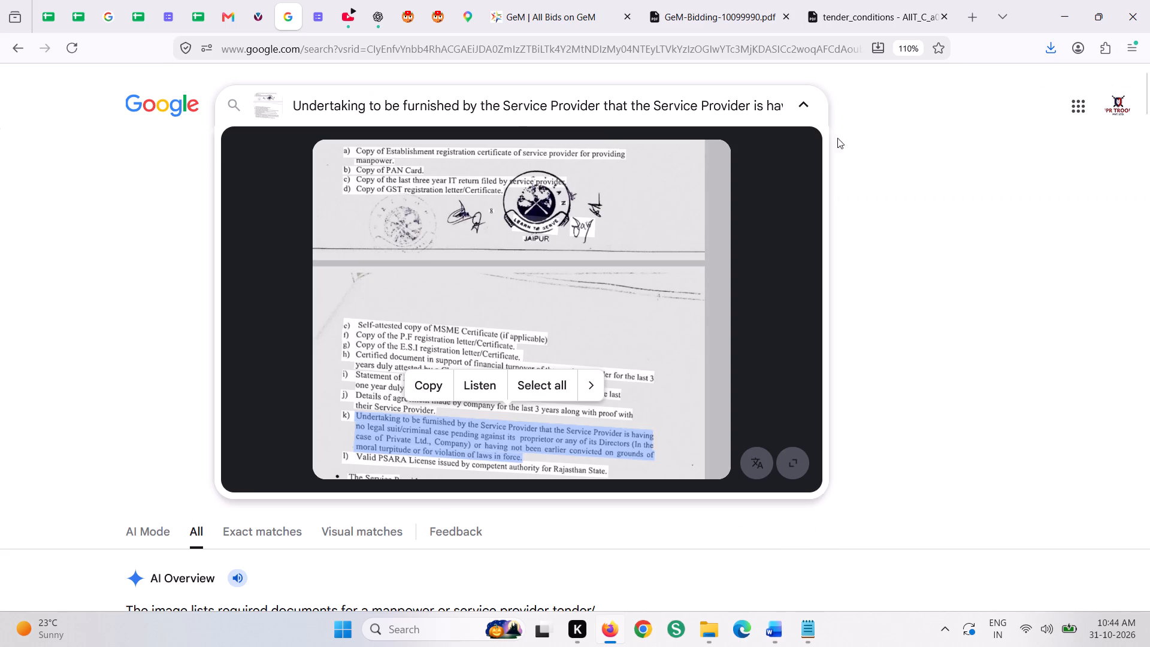
click(817, 93)
click(776, 110)
click(633, 328)
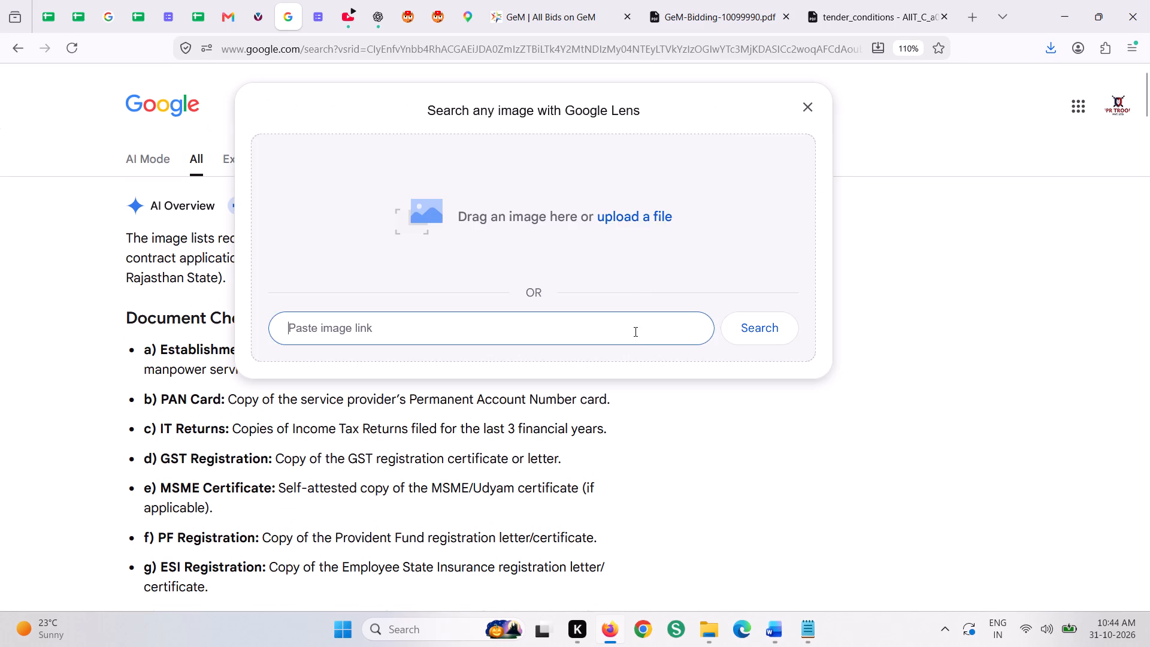
key(ctrl+v)
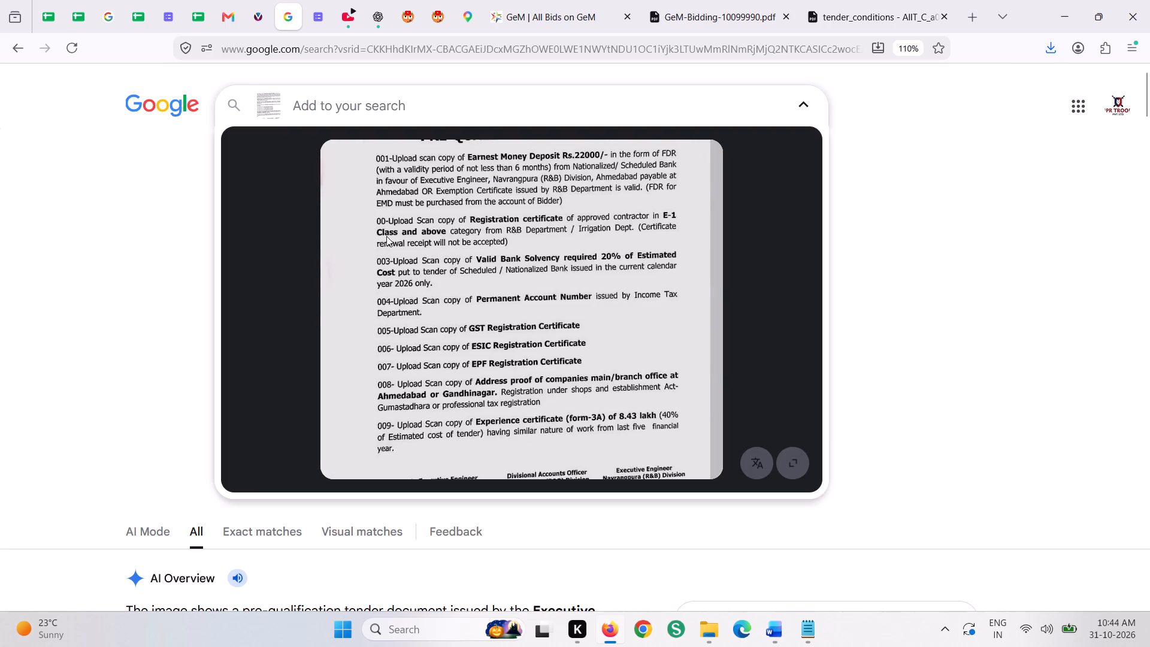
Copy the image text from "copy of Registration certificate of approved contractor in E-1 Class" through "Irrigation Dept." and switch to Word.
click(443, 218)
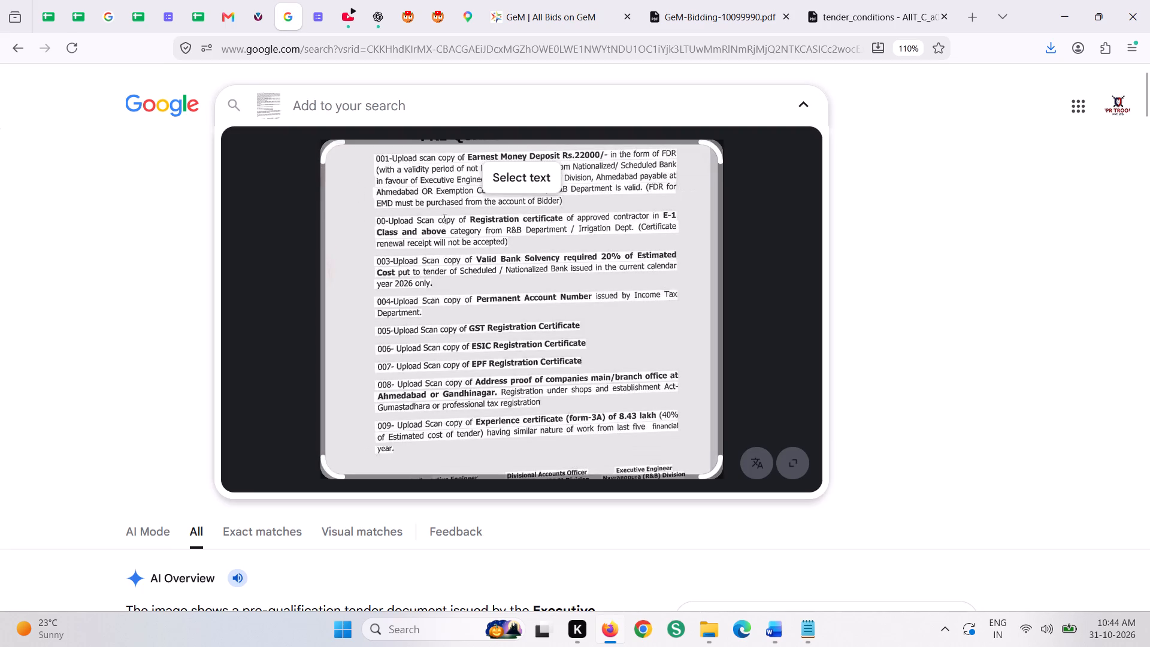
drag(443, 218, 565, 228)
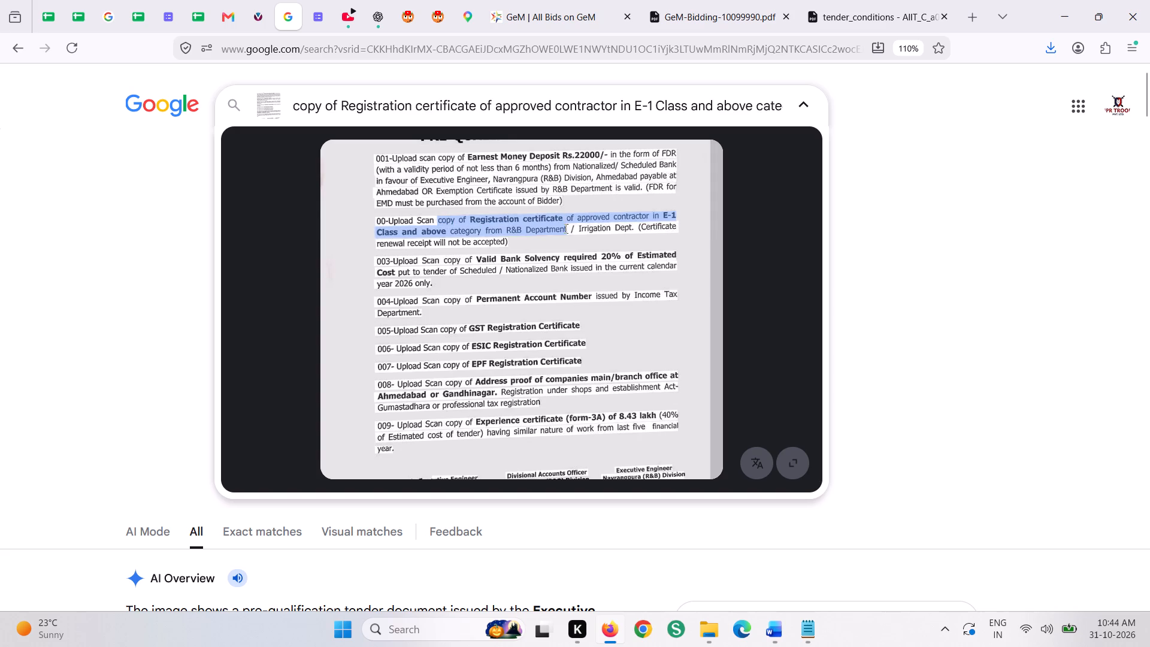
drag(565, 228, 628, 229)
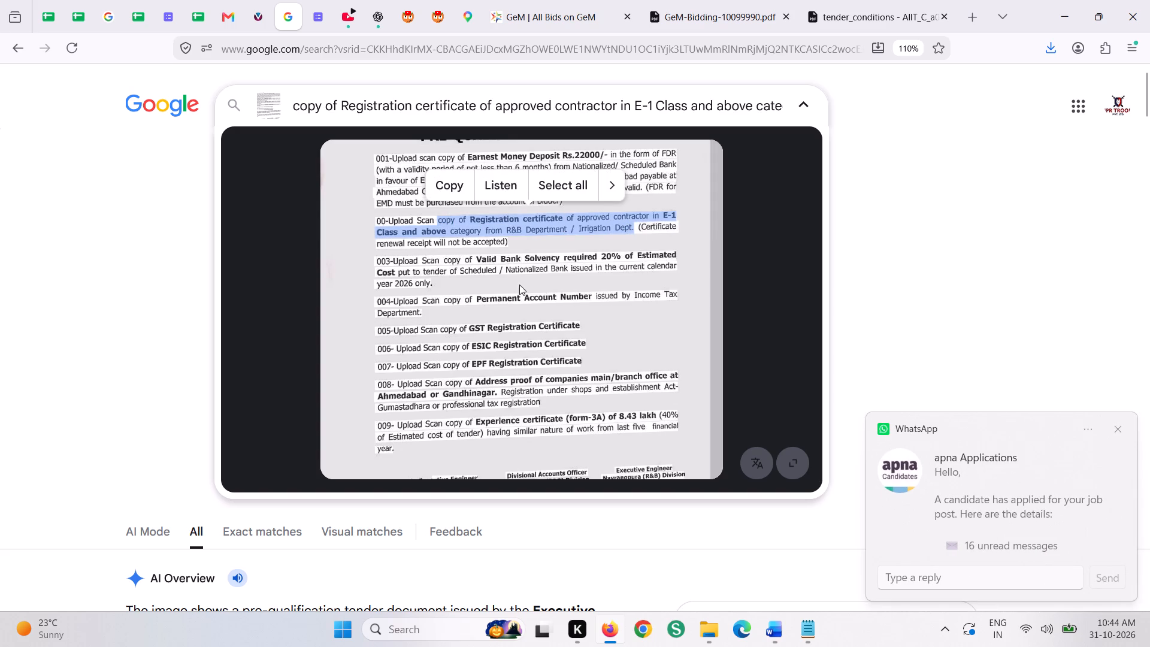
click(456, 183)
key(alt+Tab)
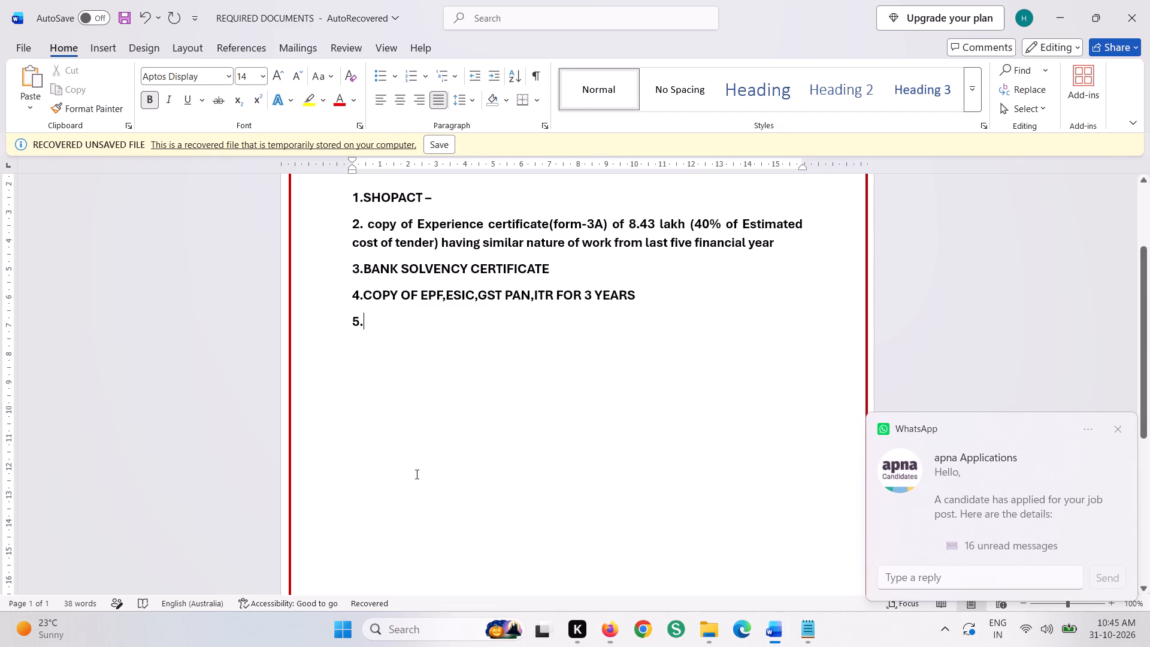
Paste the copied E-1 Class contractor registration certificate requirement as item 5 of the list and start item 6.
key(ctrl+v)
key(Return)
text(6.)
Copy "Ahmedabad or Gandhinagar" from criterion 008 in the Firefox image search and append it to item 1, SHOPACT, in Word.
key(alt+Tab)
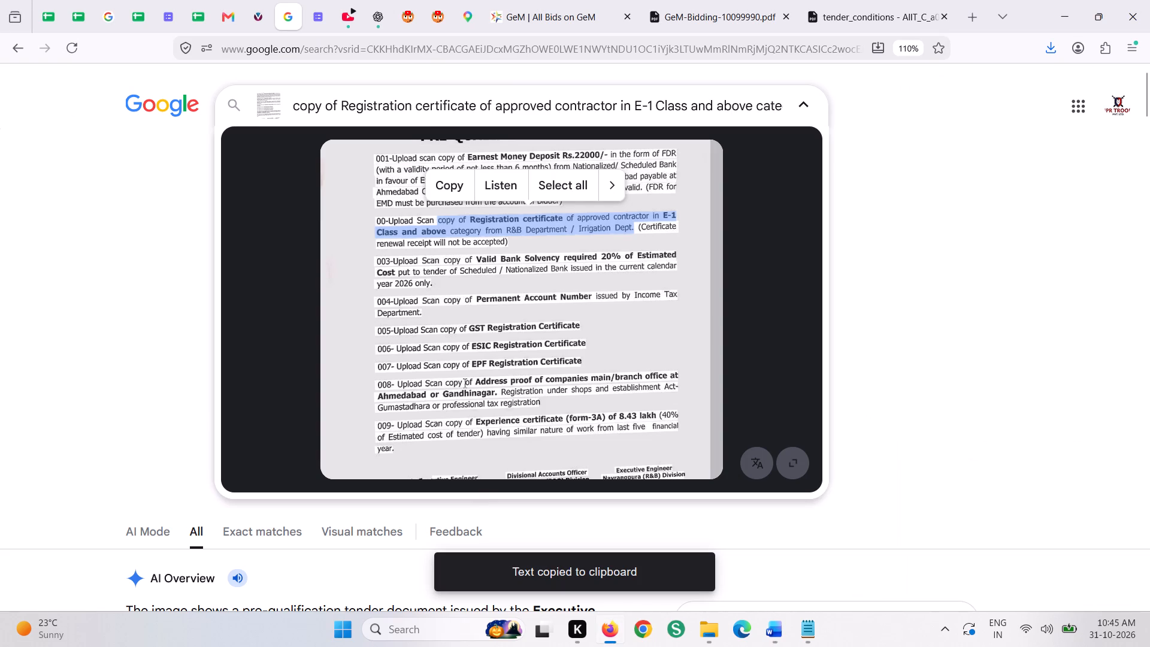
drag(378, 395, 470, 399)
drag(388, 396, 460, 393)
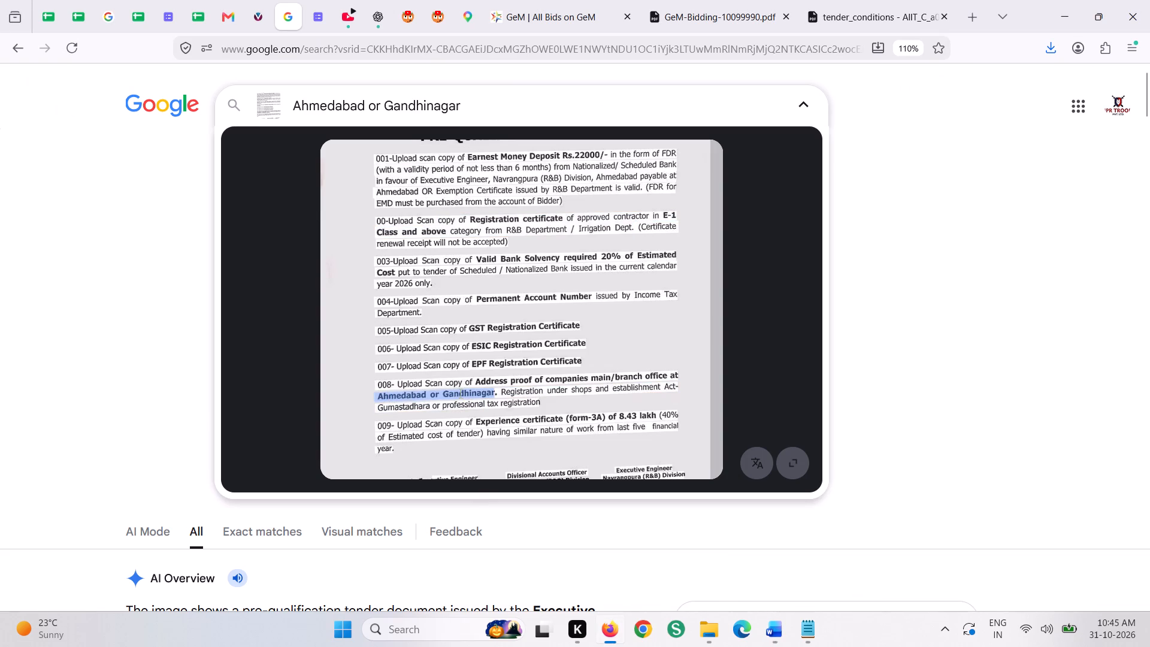
drag(460, 393, 471, 391)
click(360, 361)
key(alt+Tab)
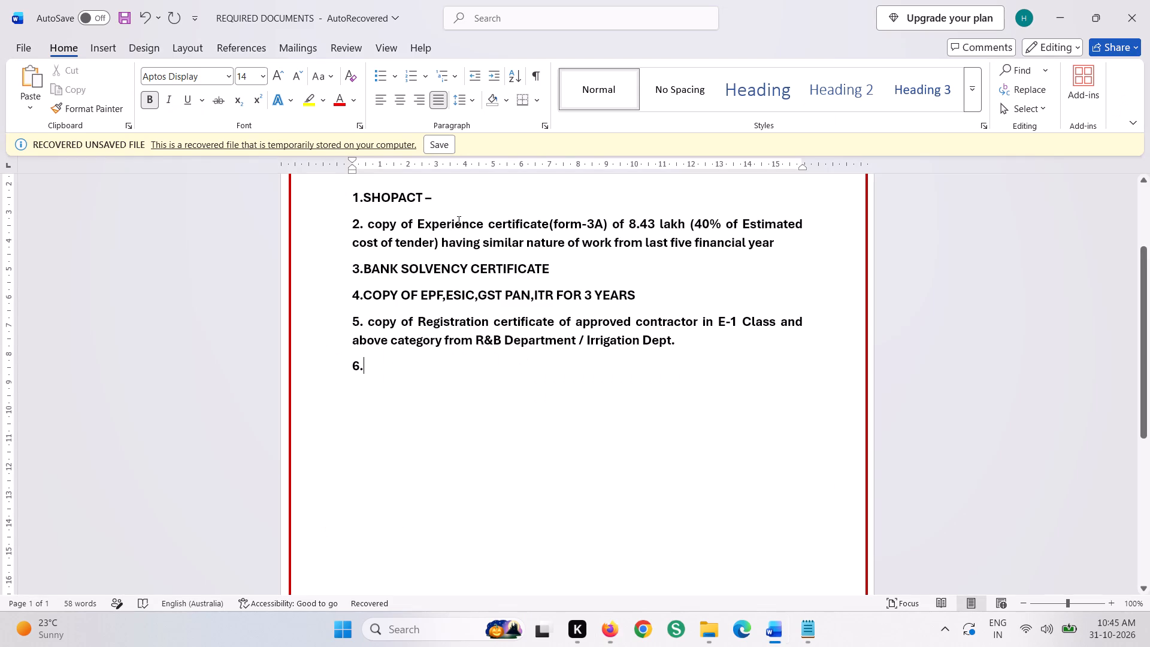
click(432, 195)
key(ctrl+v)
Copy "Gumastadhara or professional tax registration" from criterion 008 in Firefox and add it as item 6 of the Word list.
key(alt+Tab)
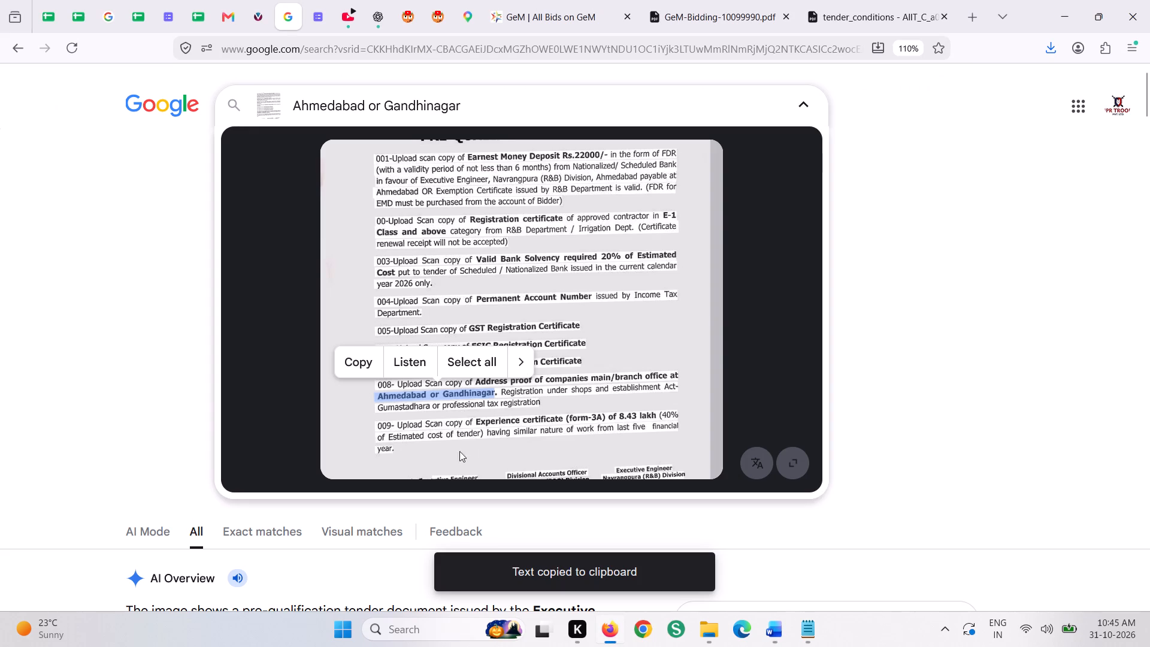
drag(378, 406, 380, 404)
drag(380, 404, 517, 399)
click(385, 374)
key(alt+Tab)
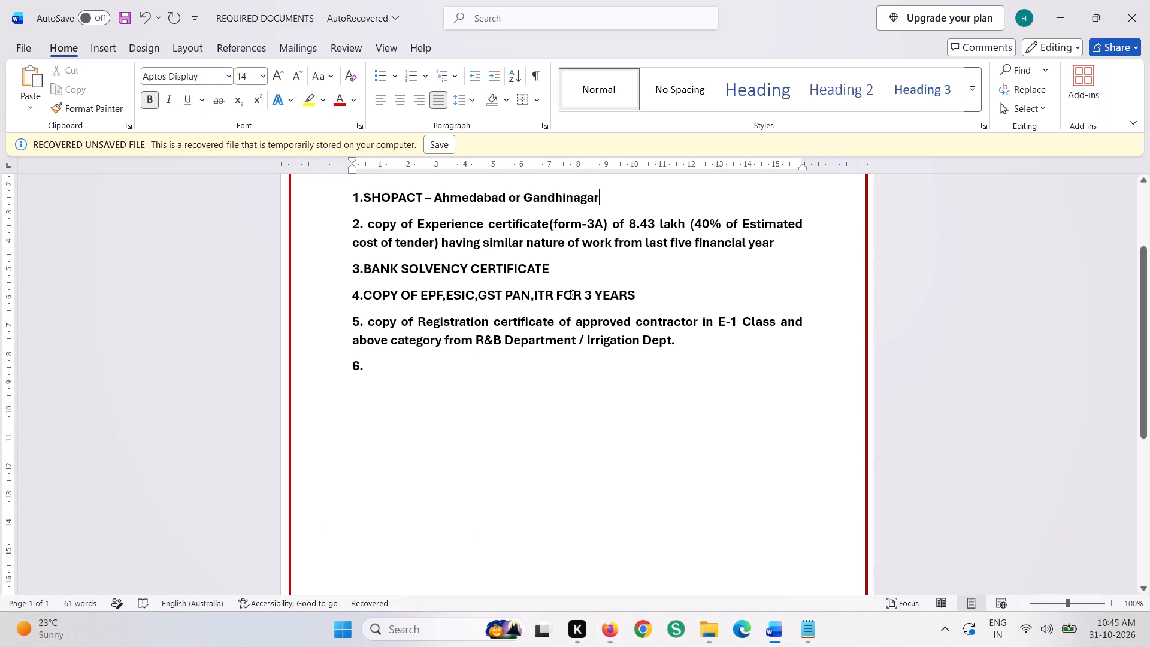
click(444, 382)
key(ctrl+v)
Add item 7 to the Word list with the form-3A experience certificate text of criterion 009, copied through "financial year." from Firefox.
key(Return)
text(7.)
key(alt+Tab)
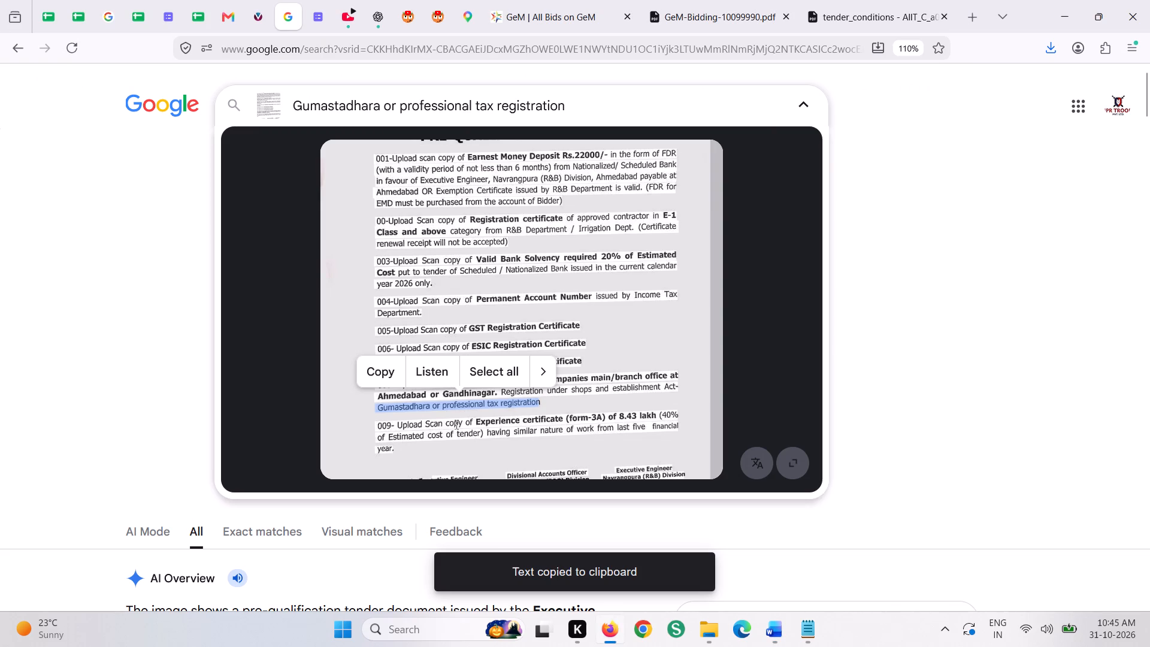
drag(452, 423, 483, 452)
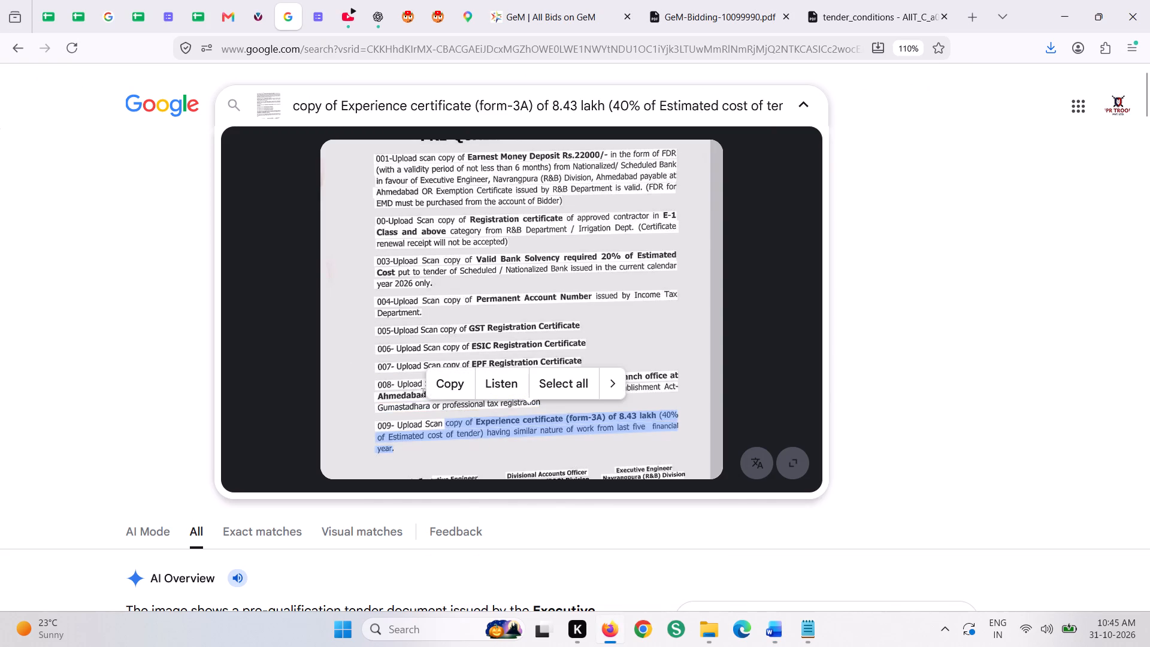
click(440, 384)
key(alt+Tab)
key(ctrl+v)
Switch to Firefox and look through the 15-page tender conditions PDF for further document requirements.
key(alt+Tab)
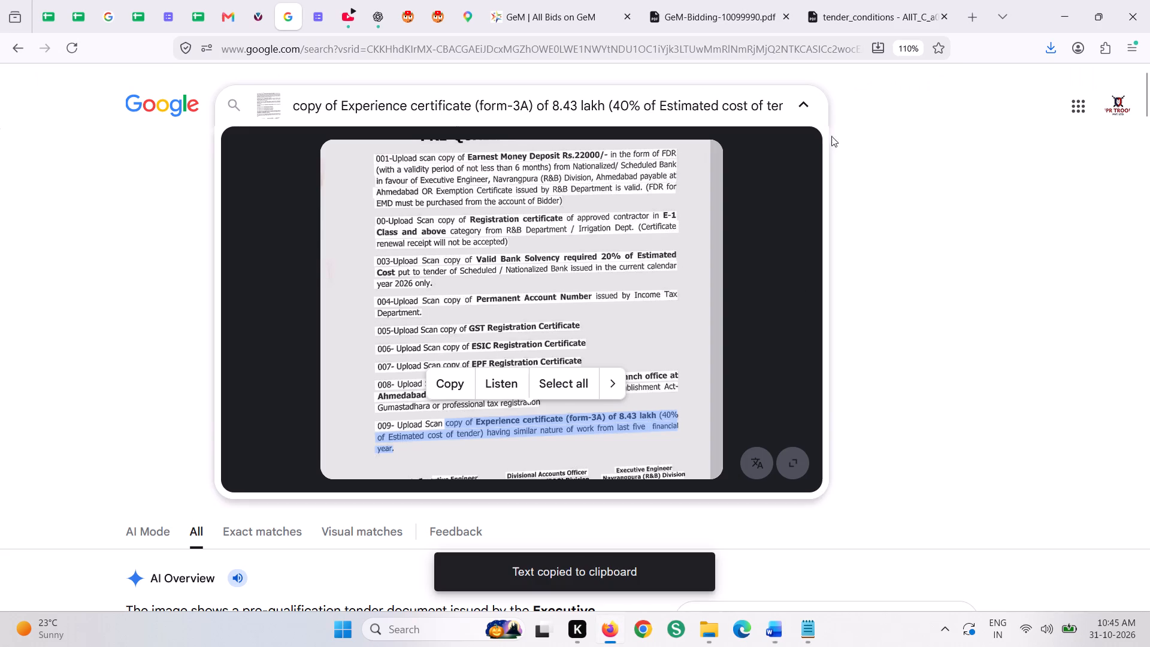
click(858, 0)
scroll(644, 282, down, 2)
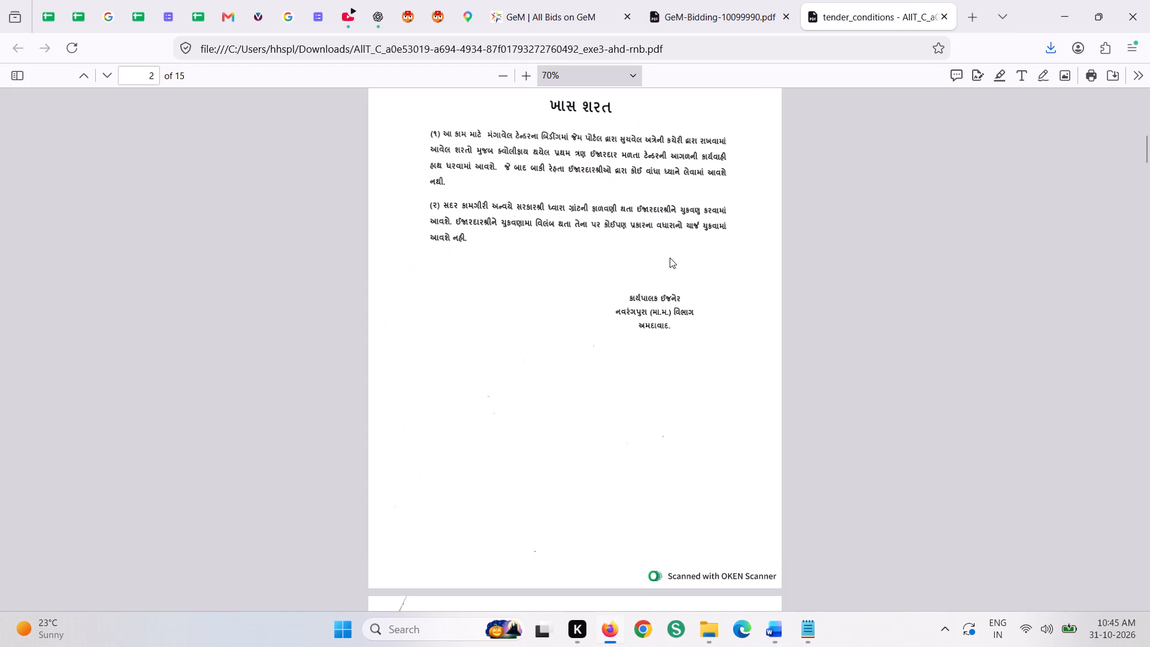
scroll(670, 258, up, 1)
ctrl+scroll(685, 262, up, 1)
scroll(679, 270, down, 3)
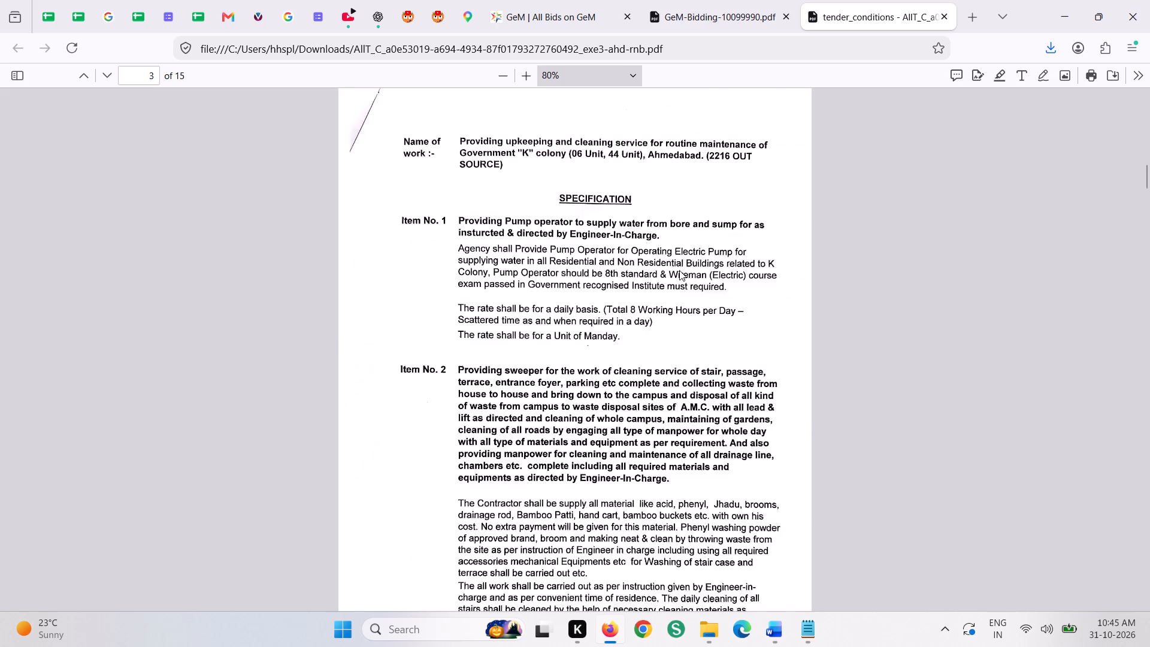
scroll(679, 270, up, 1)
scroll(679, 270, down, 1)
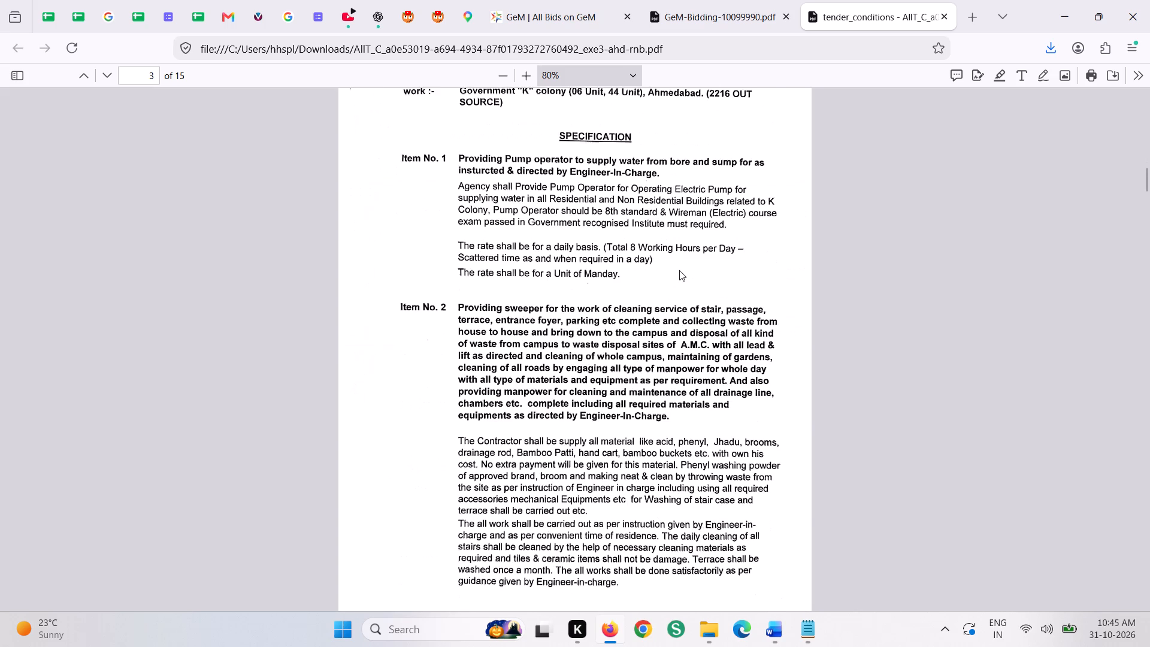
scroll(679, 270, down, 7)
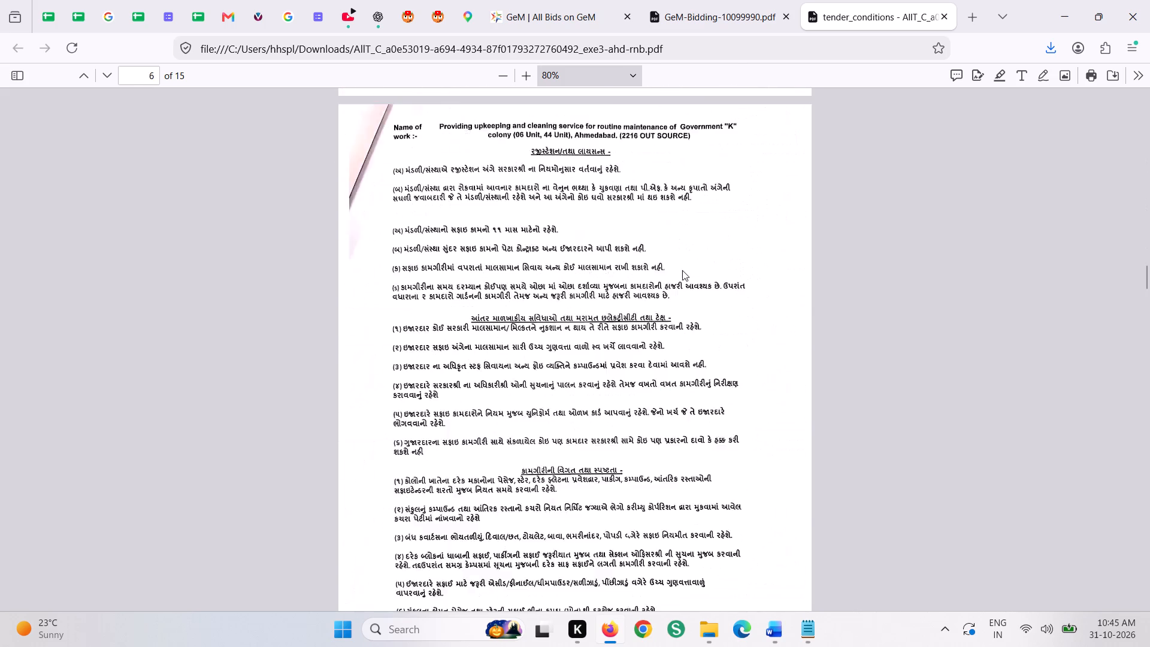
scroll(682, 270, down, 8)
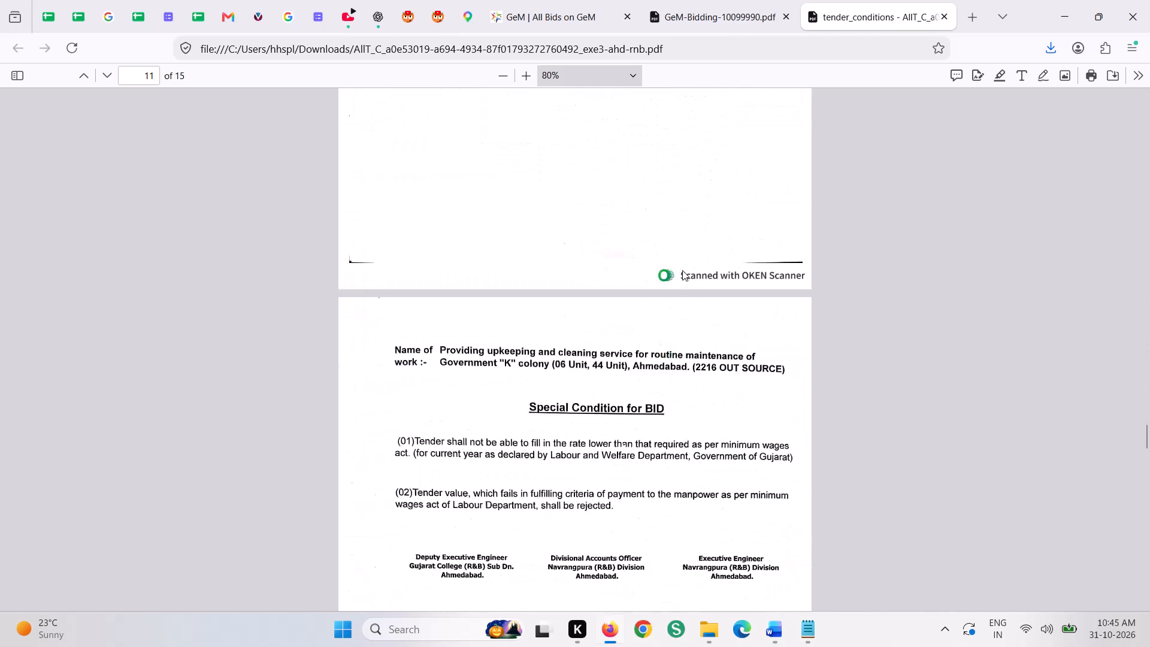
scroll(682, 270, down, 3)
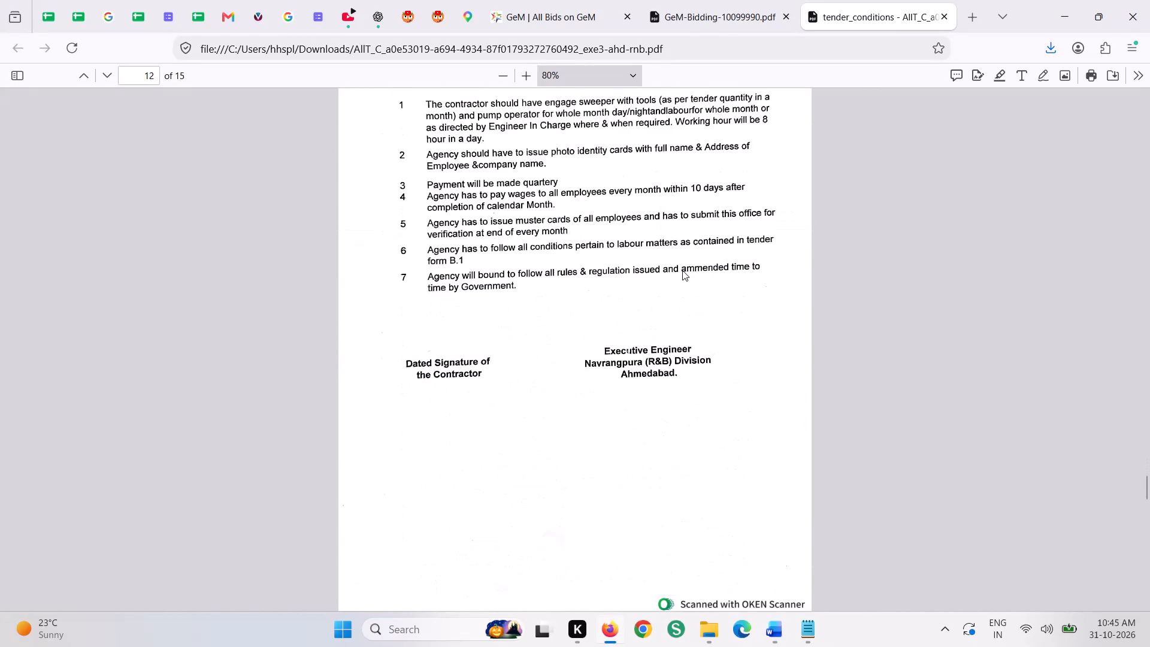
scroll(682, 270, down, 8)
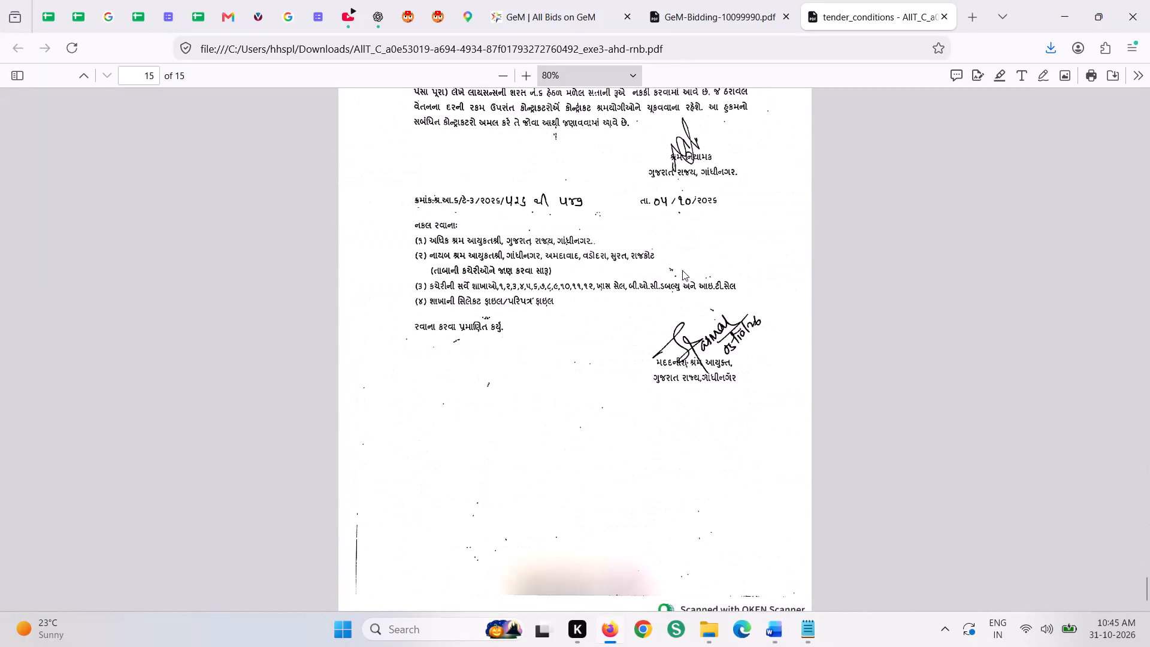
scroll(682, 270, down, 2)
scroll(743, 262, up, 13)
scroll(706, 276, down, 5)
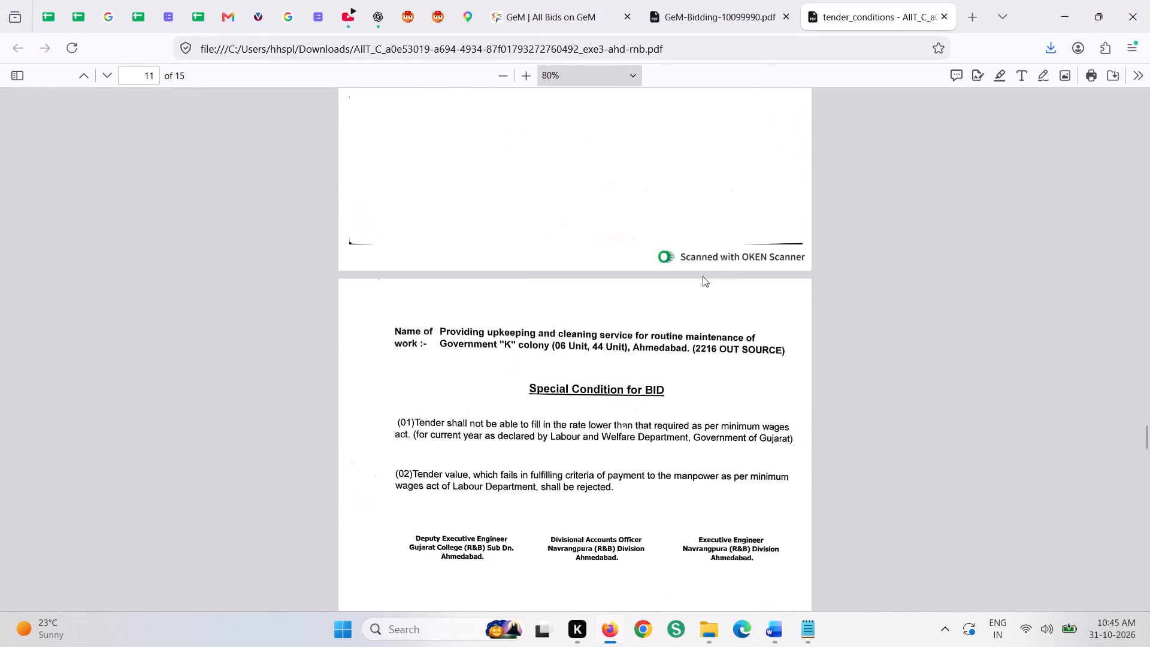
scroll(703, 276, up, 1)
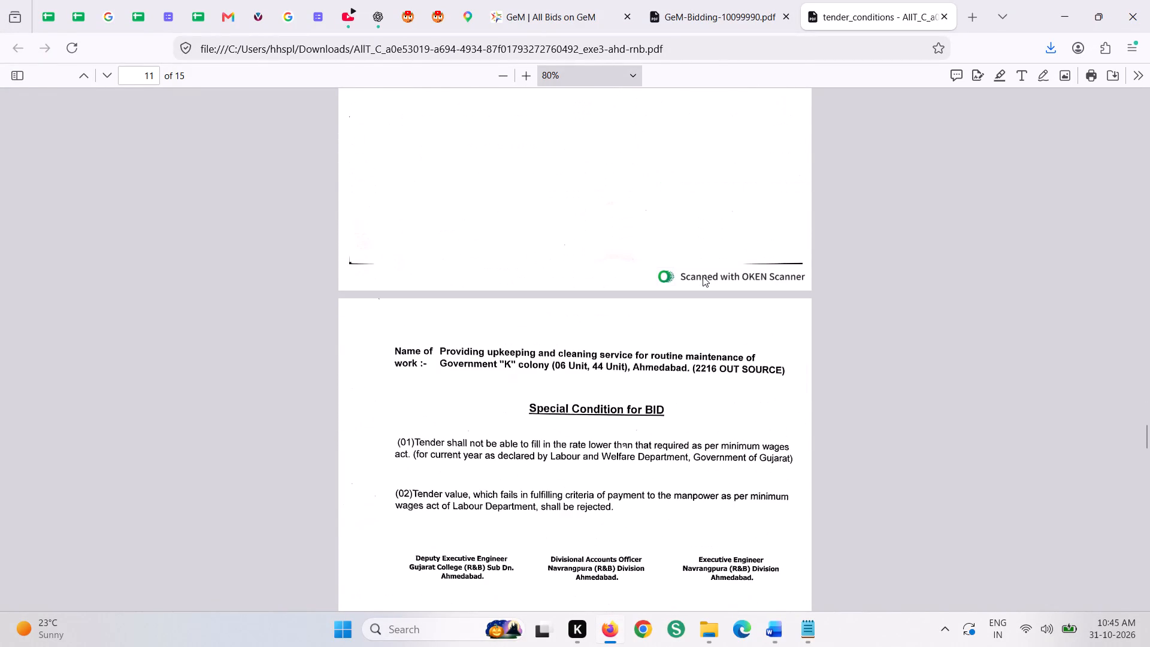
scroll(703, 276, down, 3)
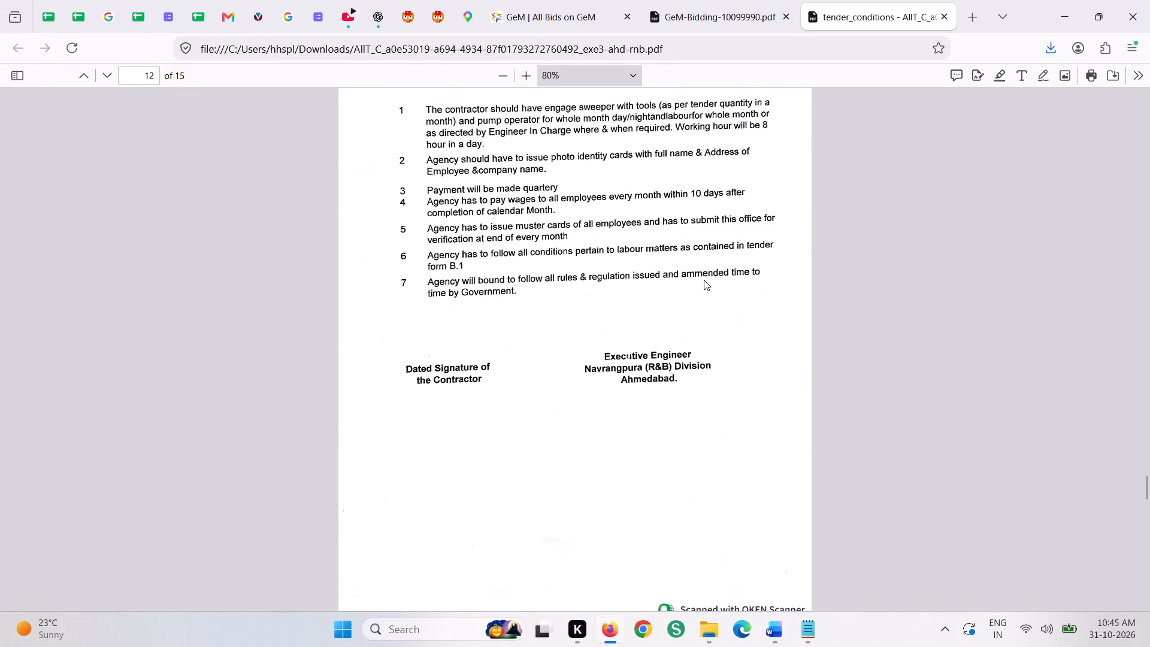
scroll(704, 287, up, 11)
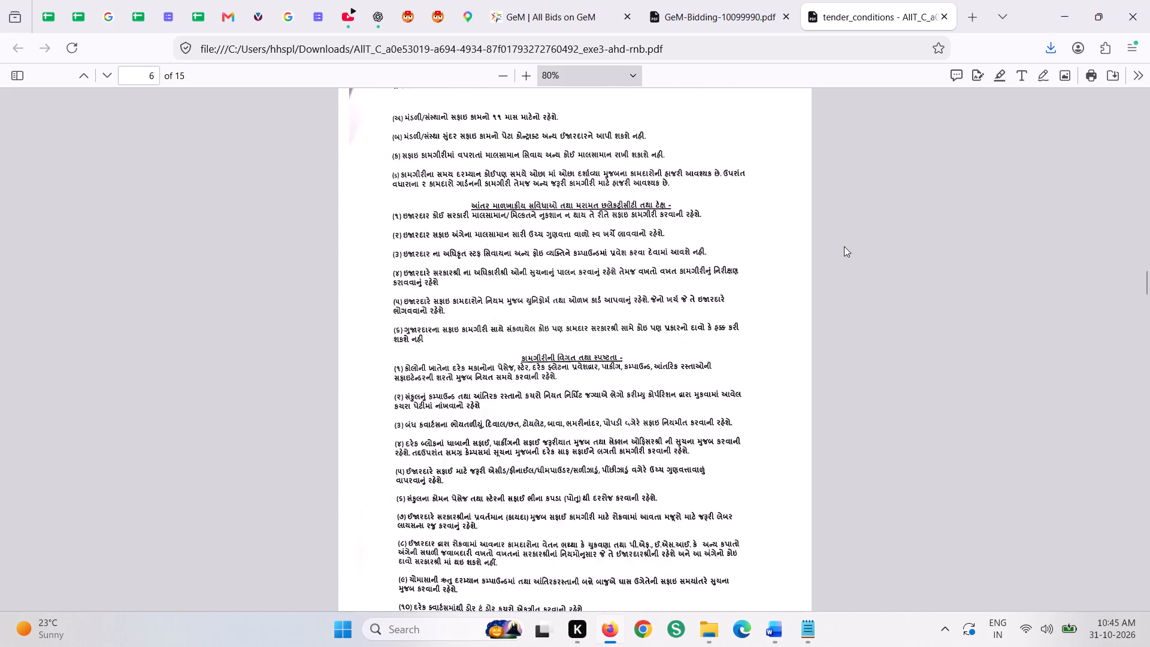
scroll(844, 246, up, 19)
scroll(889, 138, down, 1)
scroll(891, 135, up, 3)
Close the tender conditions PDF and return to the GeM-Bidding-10099990 PDF.
click(890, 0)
click(942, 14)
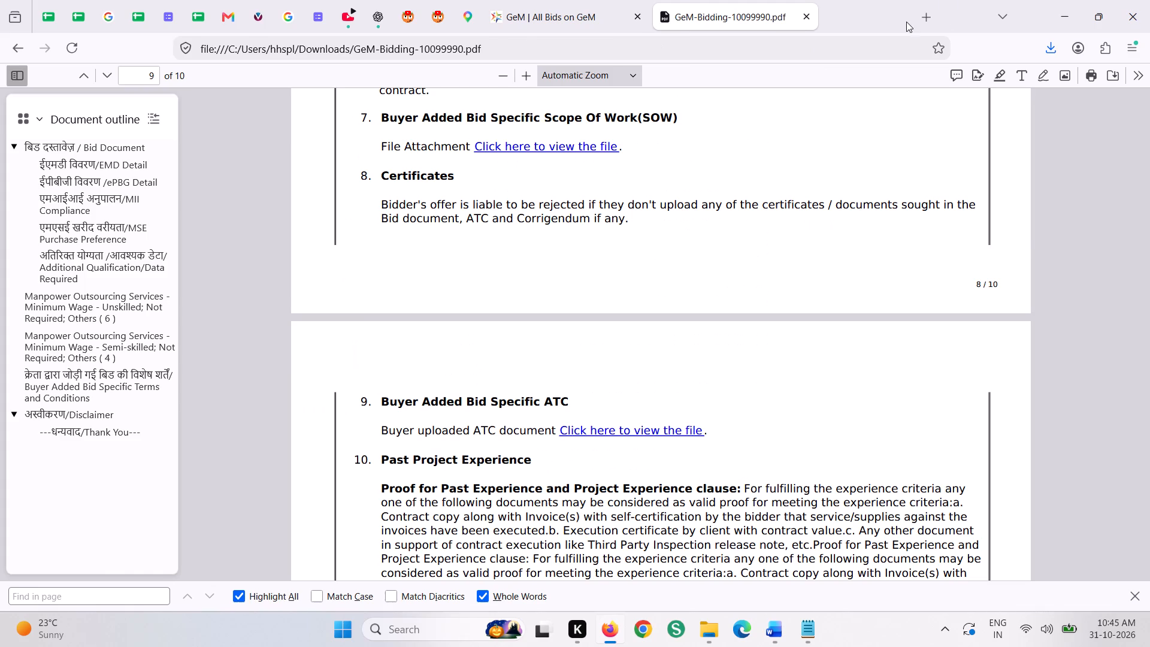
click(542, 0)
click(719, 0)
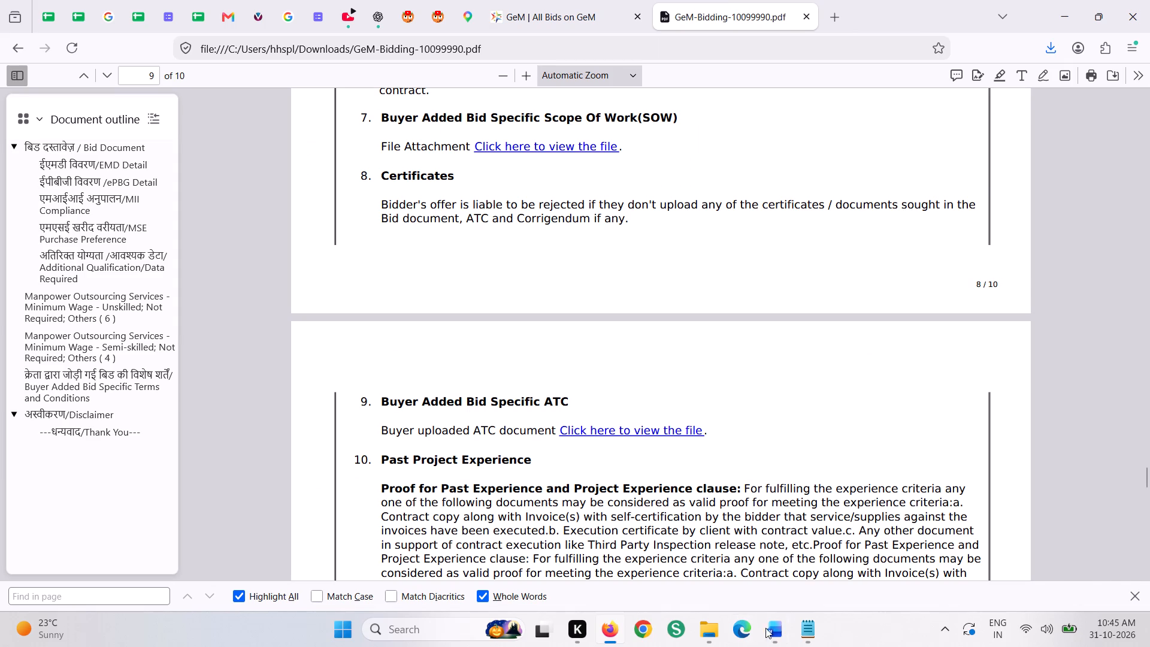
Switch to the REQUIRED DOCUMENTS file in Word and review the list entered so far.
click(768, 627)
click(437, 567)
scroll(564, 499, up, 2)
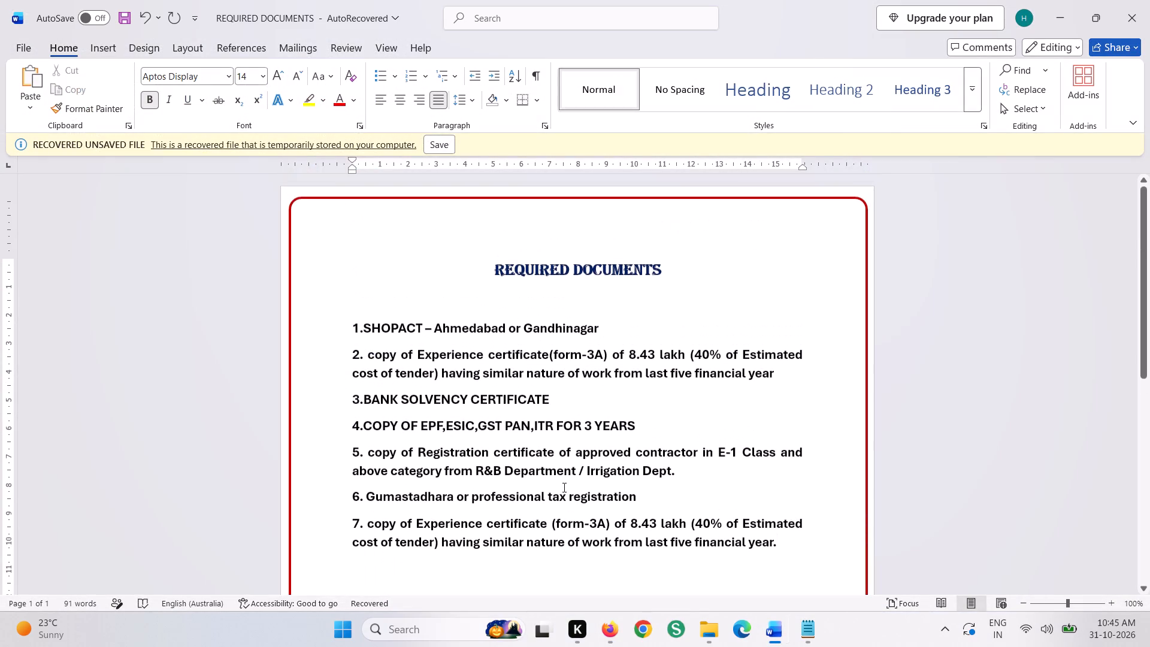
click(19, 44)
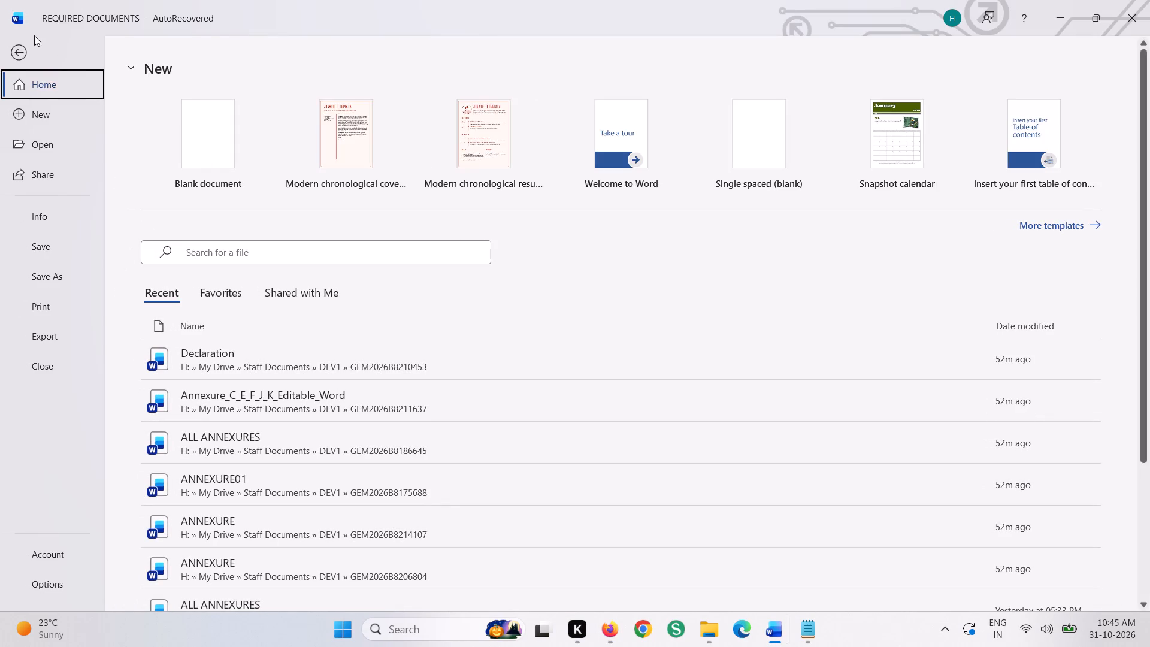
click(14, 50)
Copy "MSE Relaxation for Years of Experience and Turnover" from the bid PDF in Firefox and add it as single-line item 8 in Word.
key(alt+Tab)
scroll(611, 316, up, 20)
scroll(611, 316, up, 2)
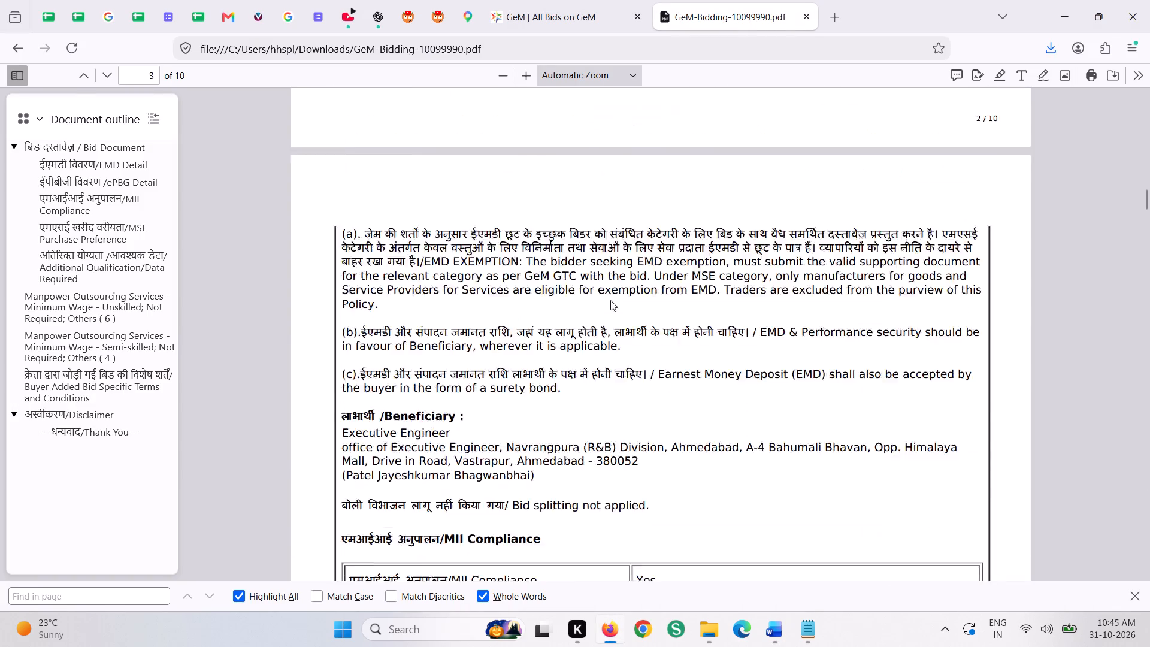
scroll(610, 300, up, 7)
scroll(608, 299, down, 1)
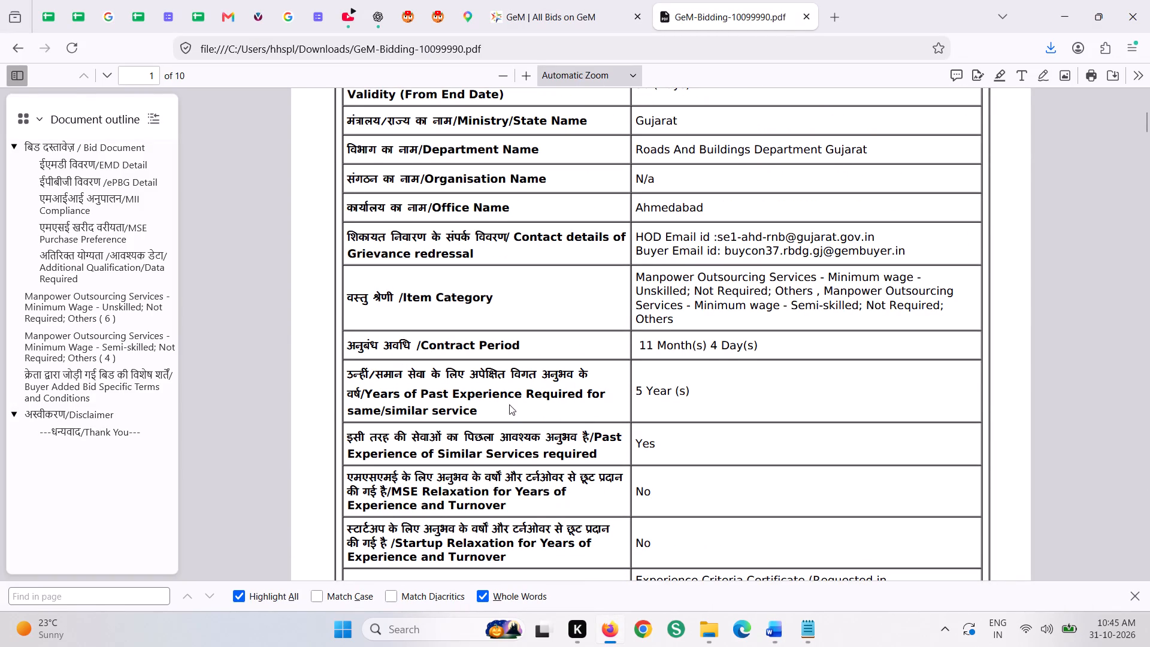
click(406, 491)
drag(406, 491, 506, 509)
key(ctrl+c)
key(ctrl+c)
key(alt+Tab)
scroll(569, 440, down, 2)
key(Return)
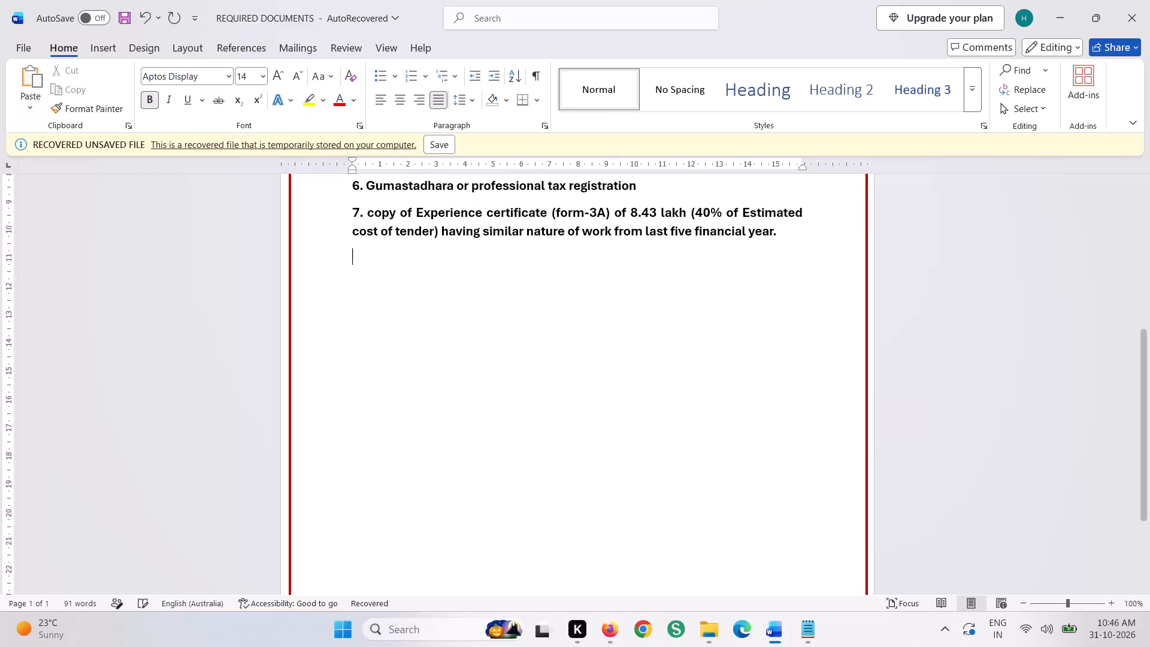
text(8.)
key(ctrl+v)
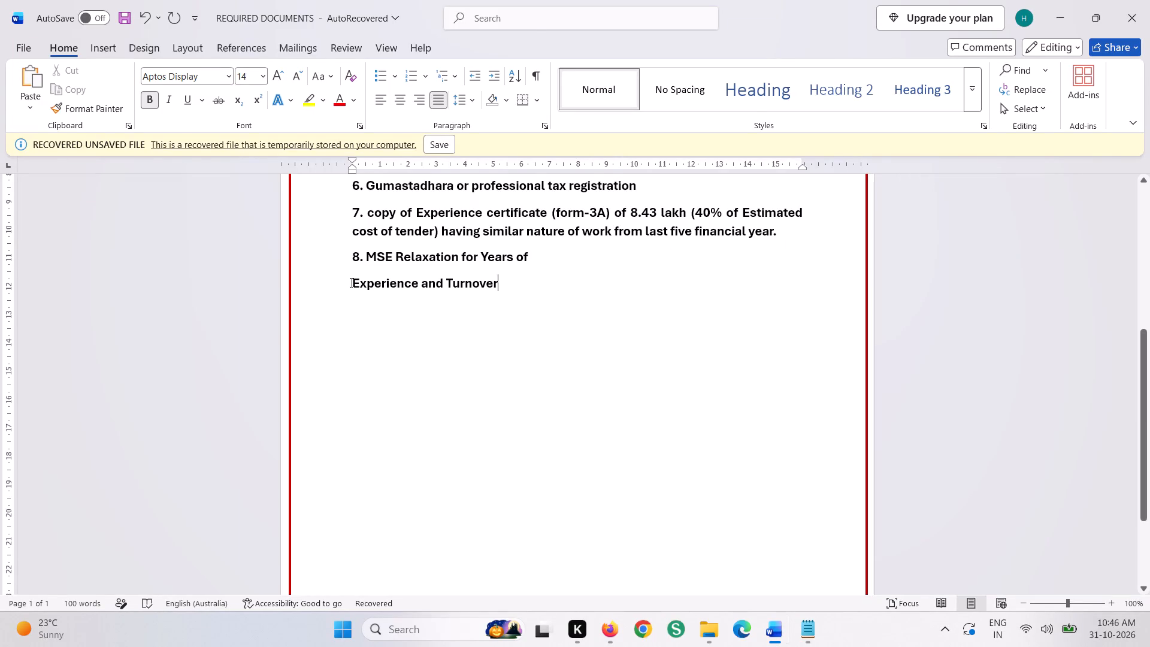
click(350, 282)
key(BackSpace)
key(space)
Copy "Startup" from the bid PDF in Firefox and insert "& Startup" after "MSE" in item 8 of the Word list.
key(alt+Tab)
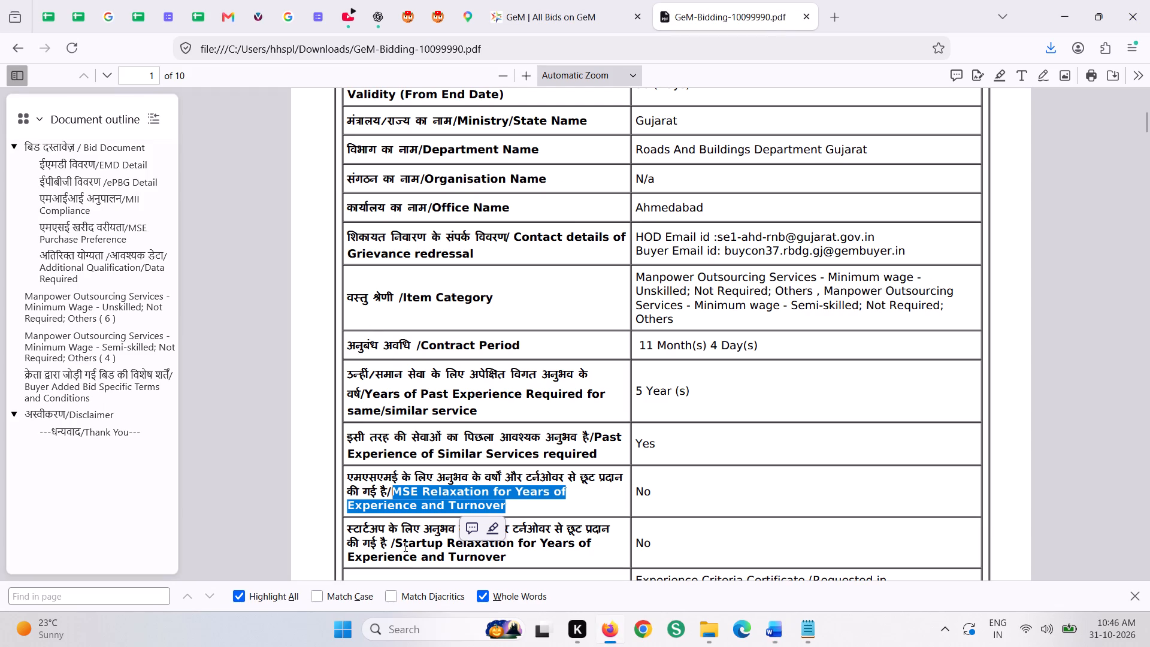
double_click(407, 545)
key(ctrl+c)
key(alt+Tab)
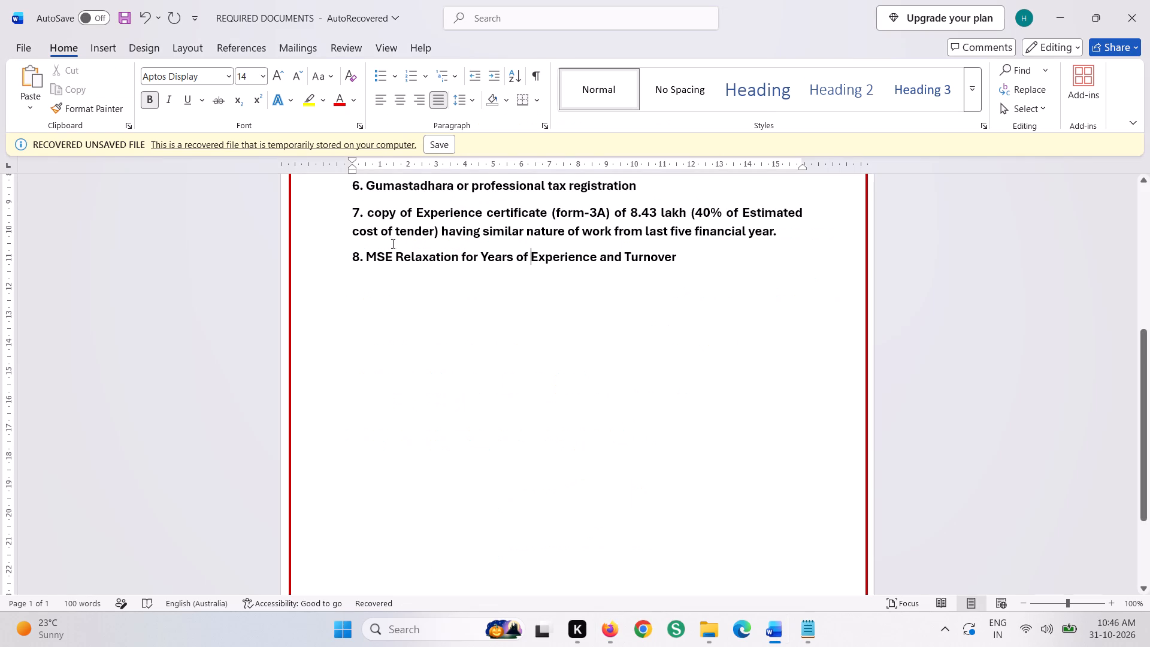
click(393, 256)
text(&)
key(space)
key(ctrl+v)
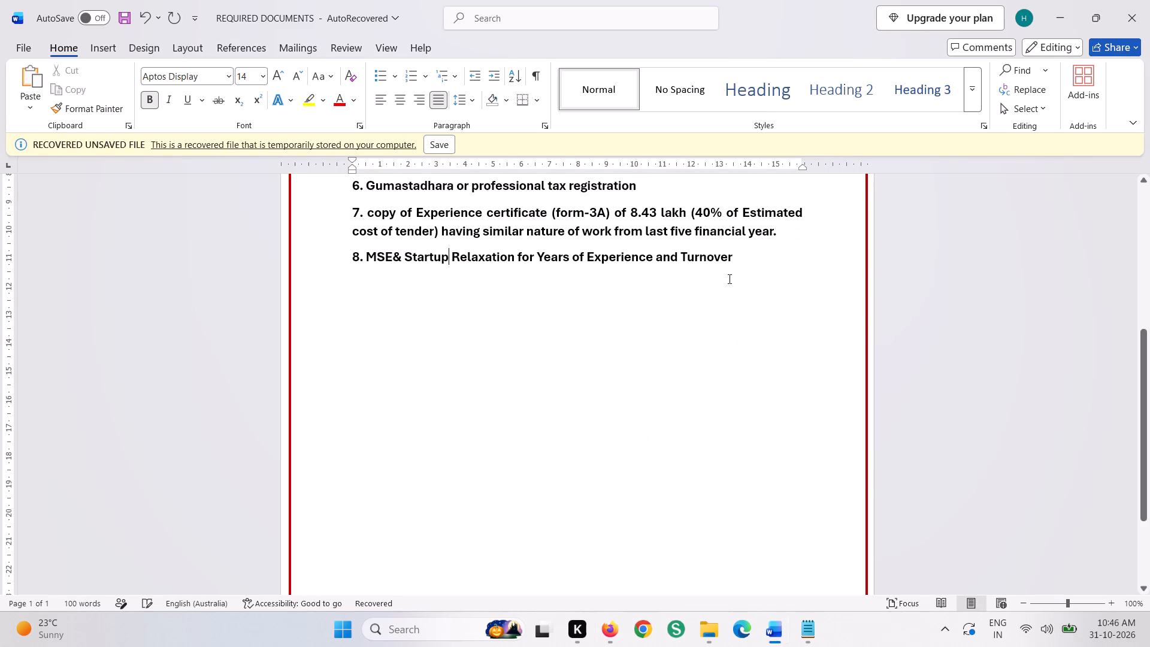
Recheck the relaxation entry in the bid PDF and append "- NO" to the end of item 8 in Word.
click(772, 266)
key(alt+Tab)
key(alt+Tab)
key(minus)
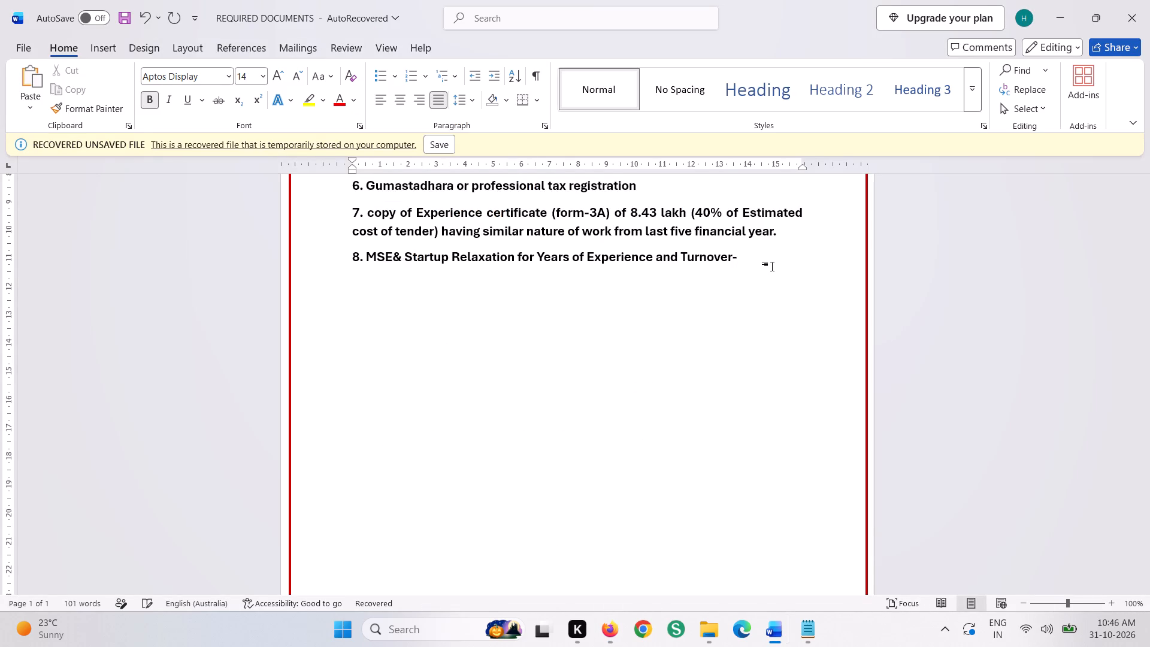
key(space)
text(NO)
Start item 9 in Word with the Type of Bid label copied from page 2 of the bid PDF, followed by a hyphen.
key(Return)
text(9.)
key(alt+Tab)
scroll(774, 237, down, 2)
scroll(758, 292, down, 1)
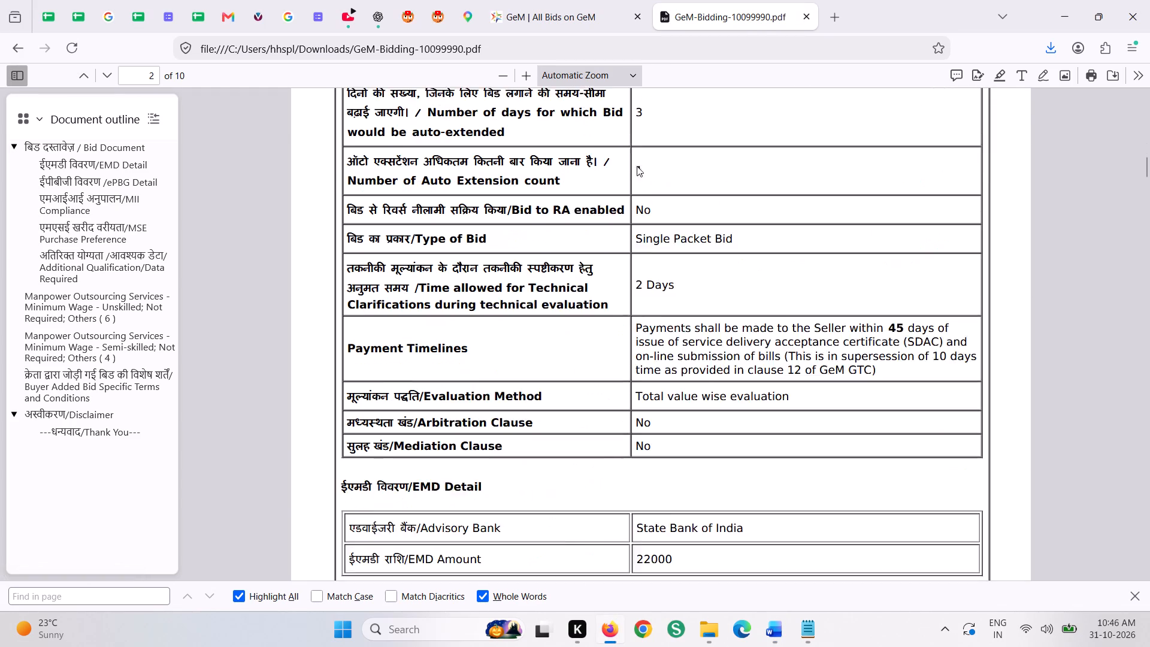
click(426, 210)
ctrl+drag(426, 210, 483, 210)
key(ctrl+c)
key(ctrl+c)
key(alt+Tab)
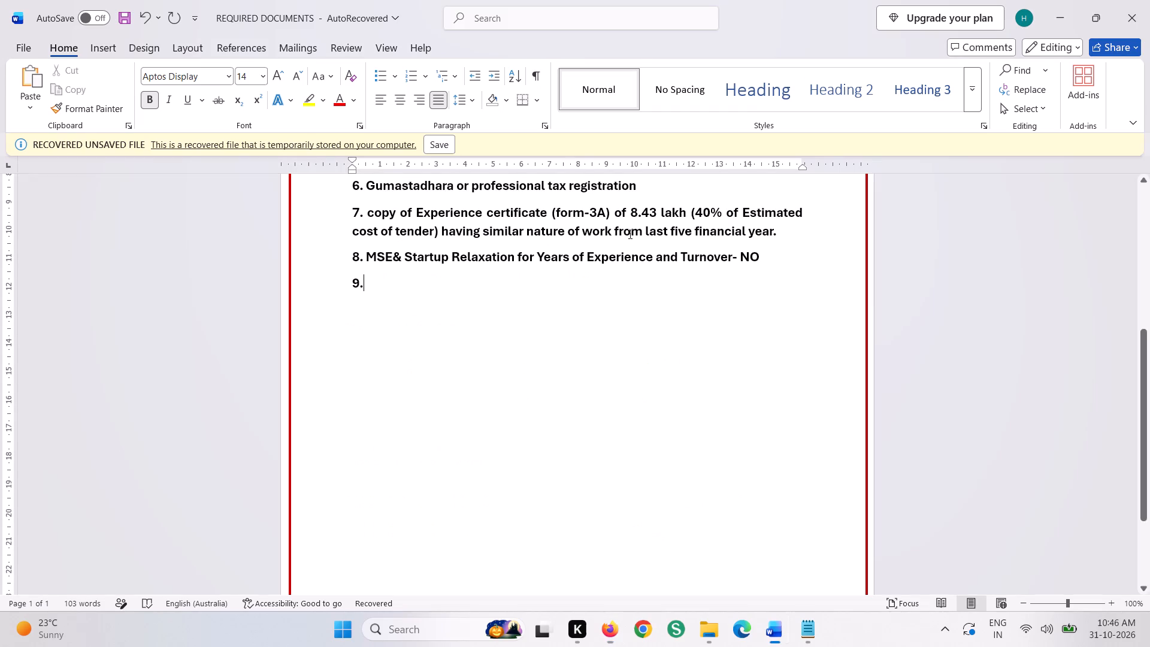
key(ctrl+v)
key(minus)
Complete item 9 in Word with the Type of Bid value "Single Packet Bid" copied from the bid PDF in Firefox.
key(alt+Tab)
triple_click(669, 208)
key(ctrl+c)
key(ctrl+c)
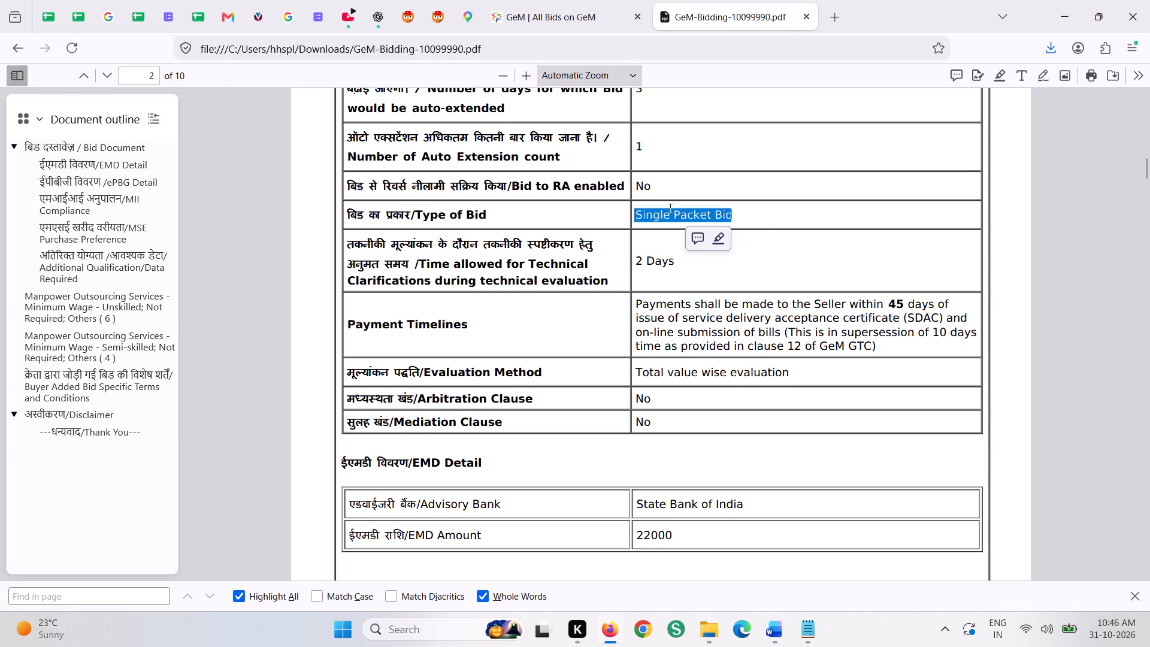
key(alt+Tab)
key(ctrl+v)
key(Return)
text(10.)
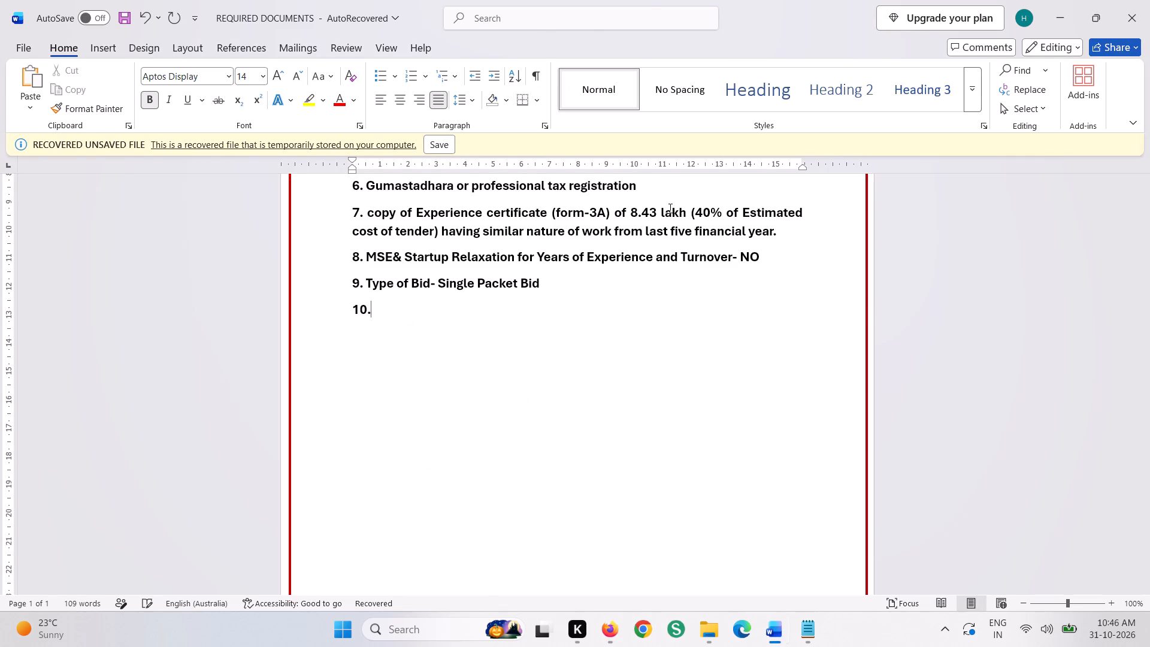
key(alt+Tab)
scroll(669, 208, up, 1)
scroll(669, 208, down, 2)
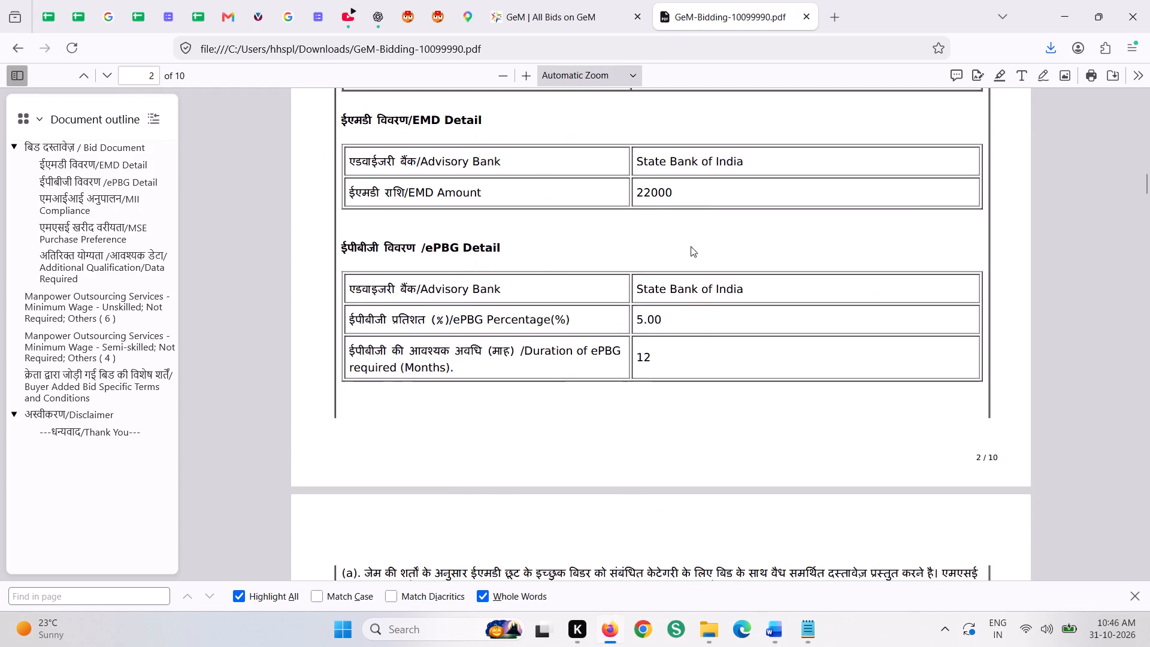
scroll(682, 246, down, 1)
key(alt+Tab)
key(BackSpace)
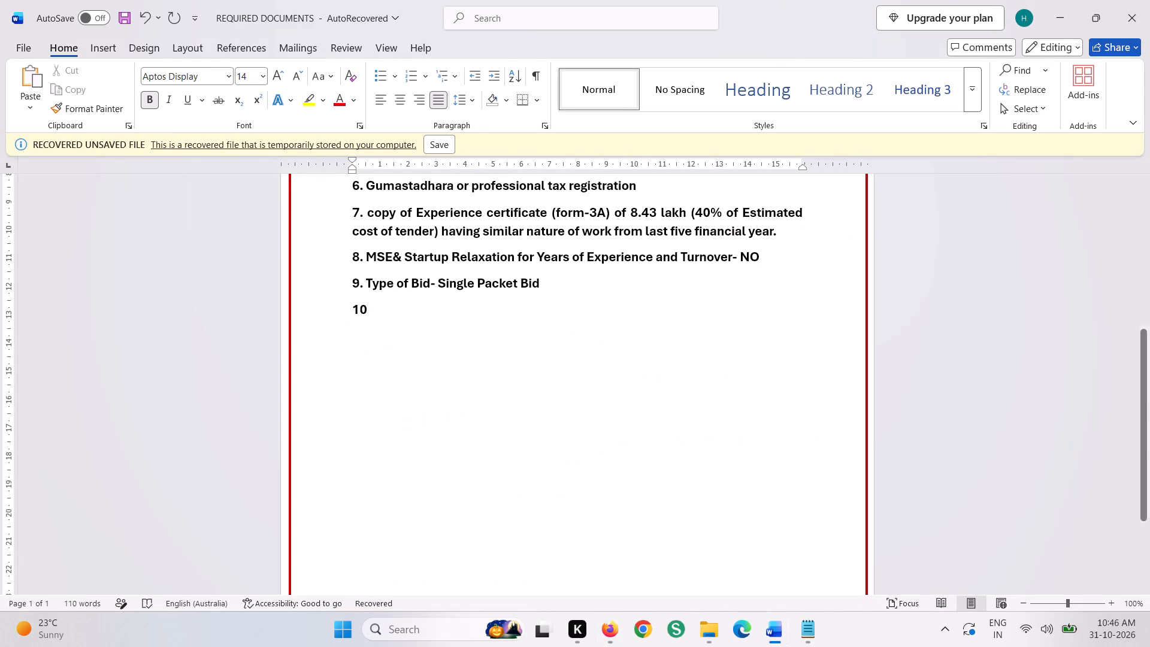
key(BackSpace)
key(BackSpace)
Export the REQUIRED DOCUMENTS Word file as a PDF into the GEM2026B8216933 folder inside DEV1.
scroll(499, 298, up, 5)
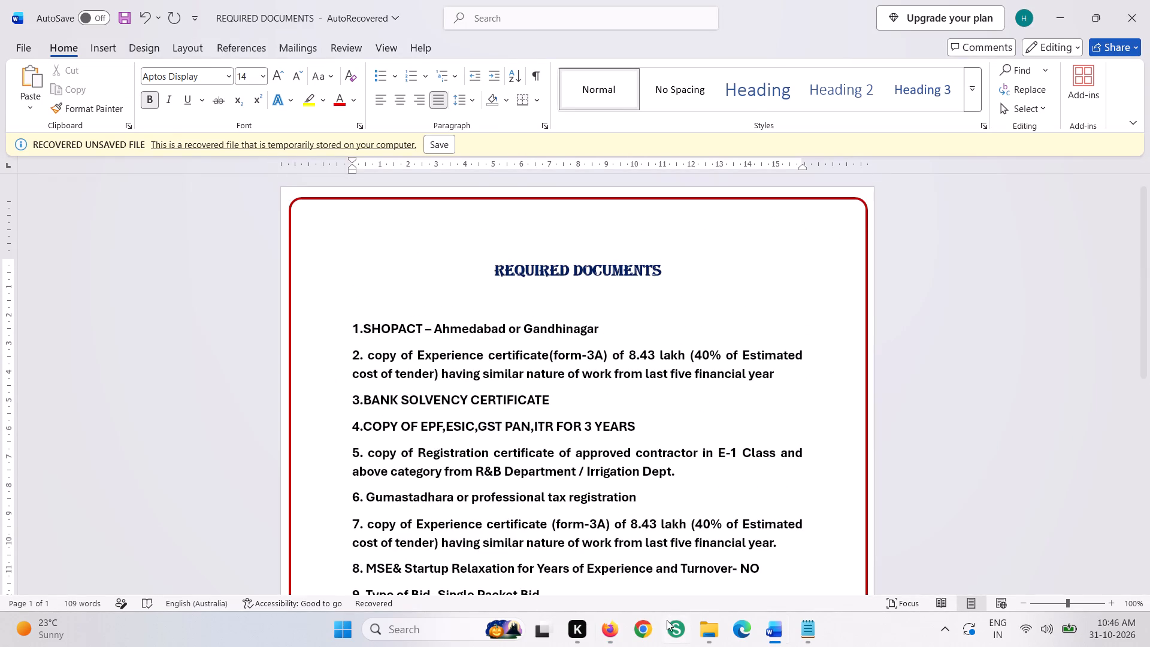
click(708, 628)
click(704, 625)
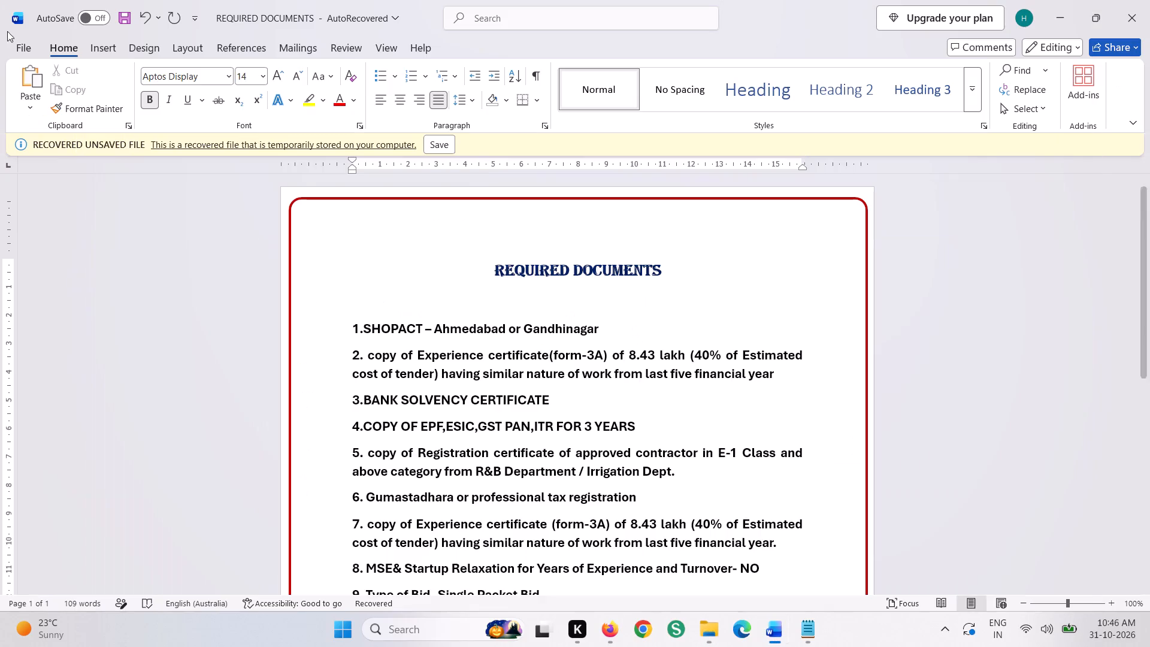
click(19, 43)
click(53, 340)
click(411, 199)
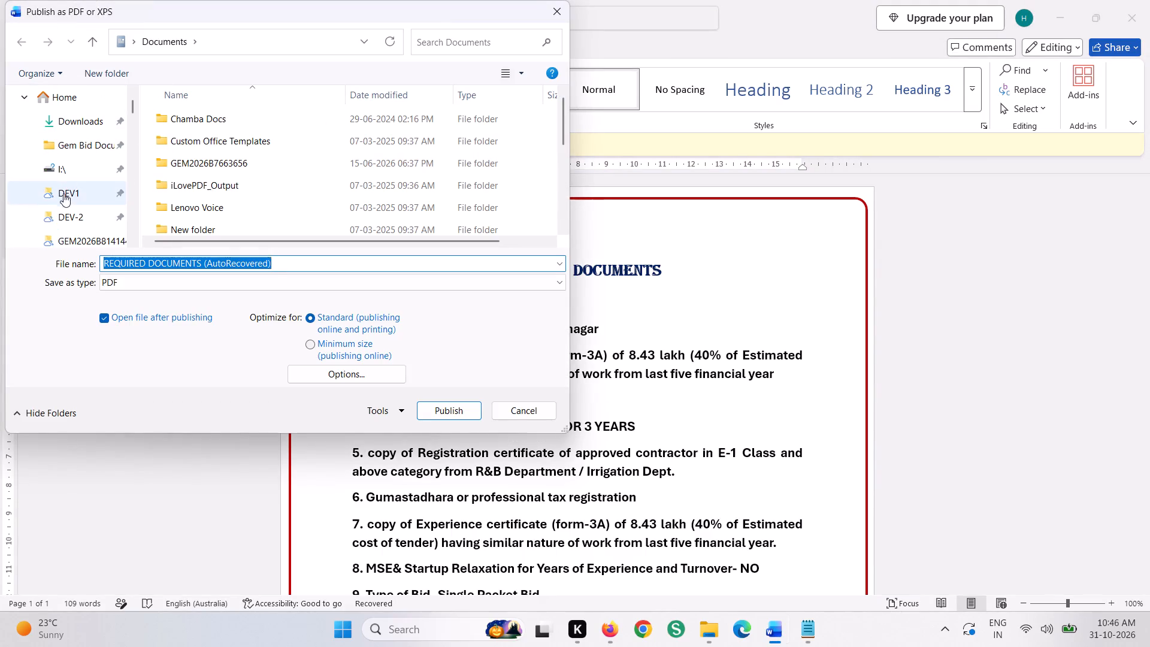
click(63, 194)
scroll(238, 179, up, 8)
double_click(238, 120)
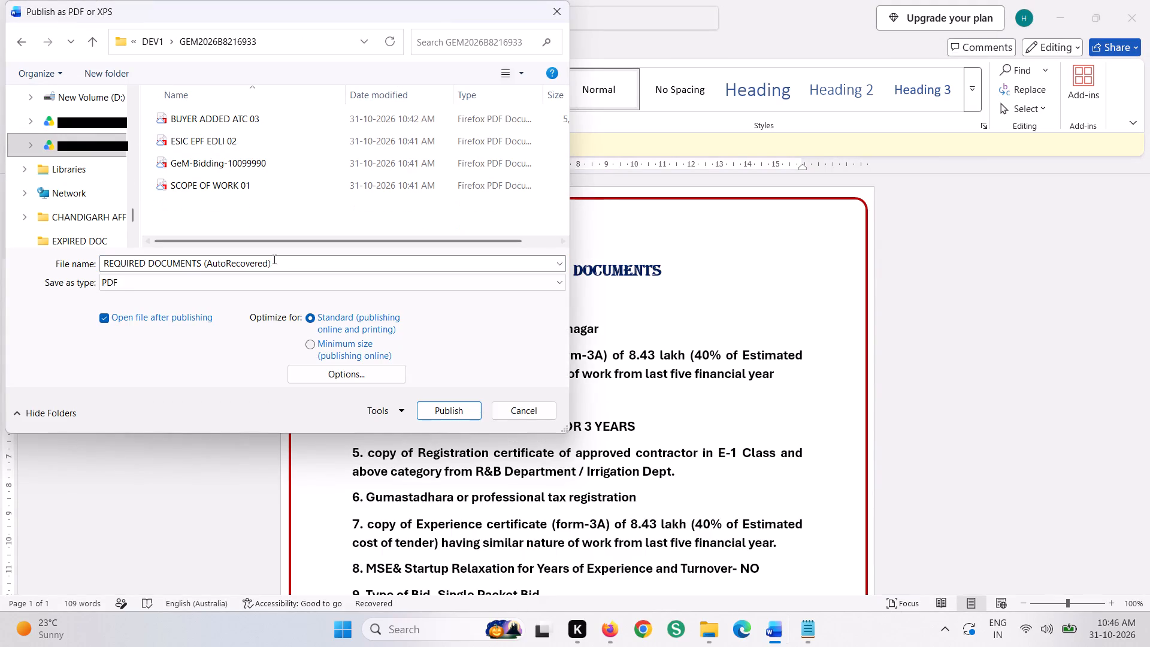
Name the PDF export REQUIRED DOCUMENTS, dropping the "(AutoRecovered)" suffix, and publish it in the GEM2026B8216933 folder.
double_click(279, 259)
key(BackSpace)
key(Return)
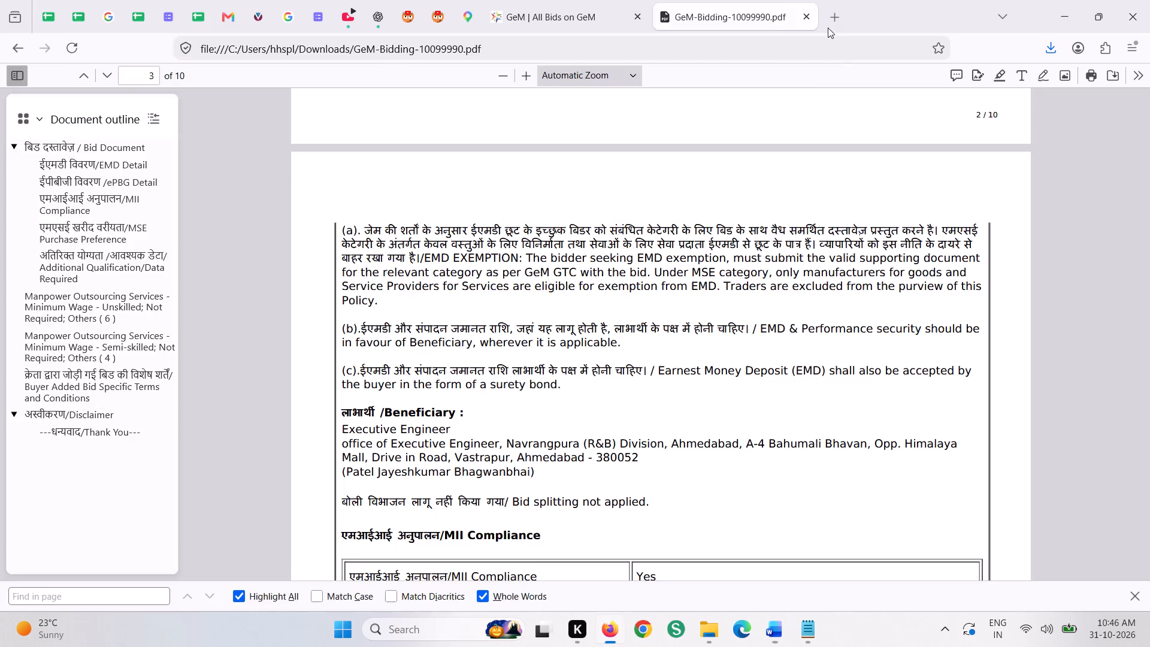
Switch to File Explorer, check the PDFs saved in the GEM2026B8216933 folder, and go back up to the DEV1 folder.
click(827, 0)
click(949, 14)
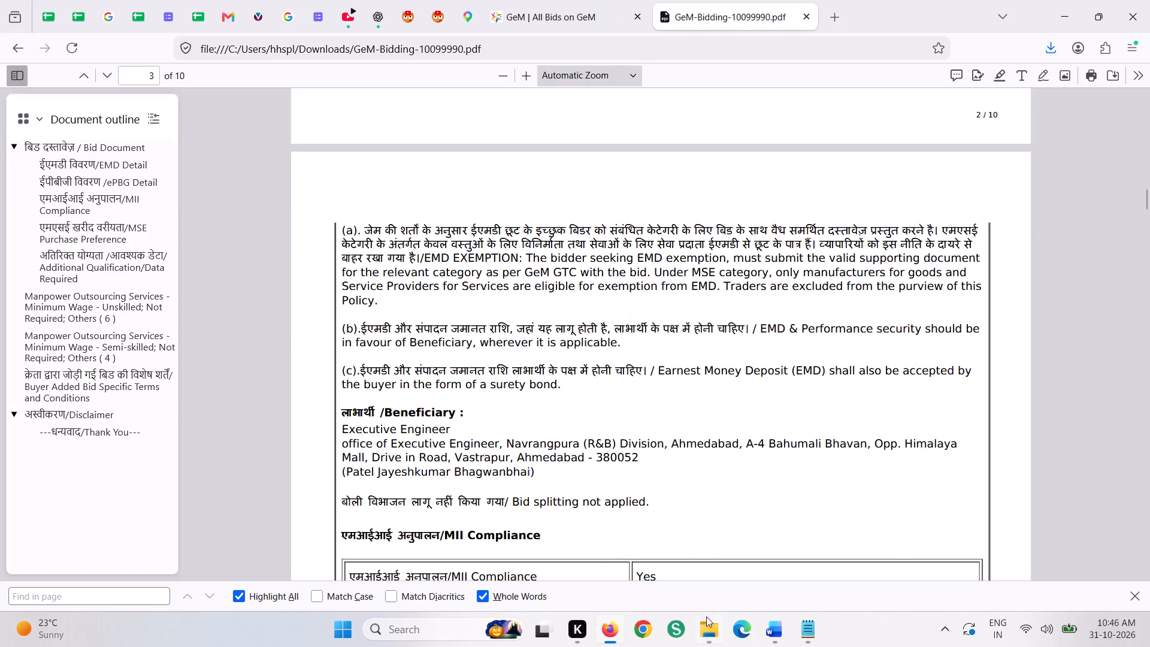
click(706, 618)
click(207, 189)
click(213, 173)
click(214, 154)
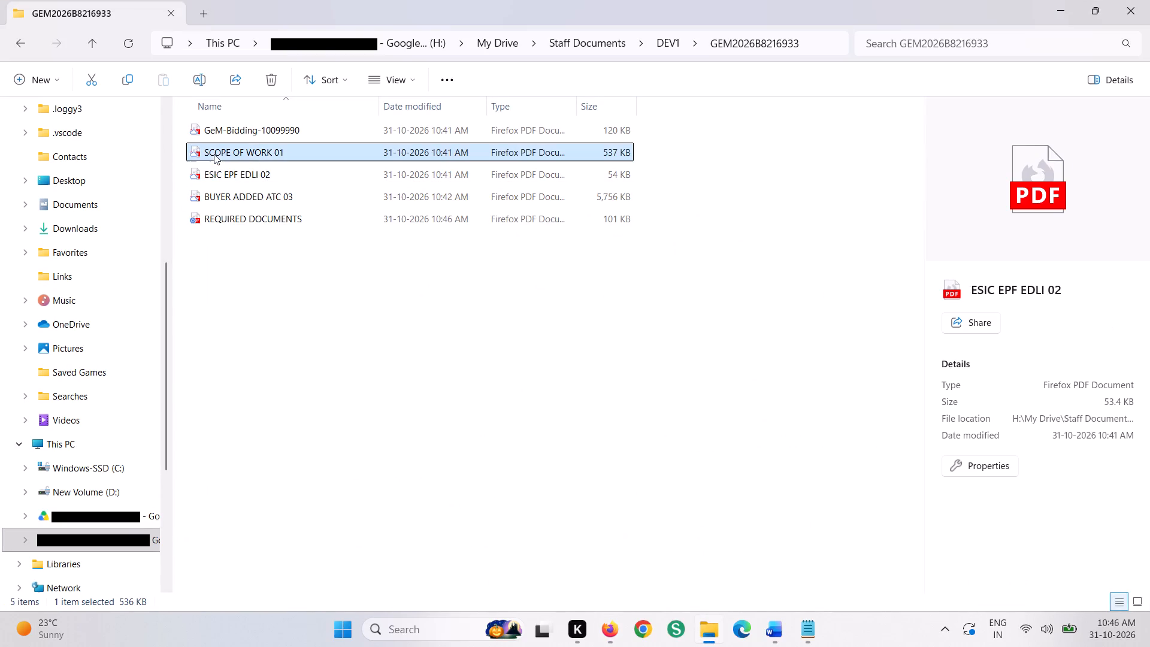
click(90, 41)
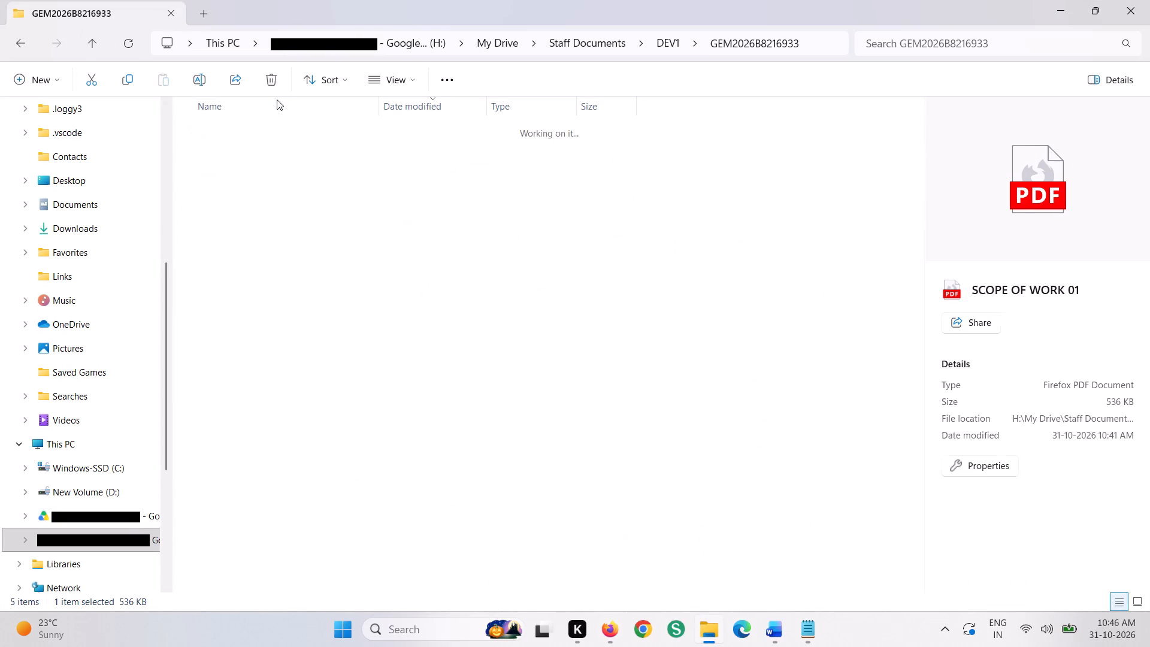
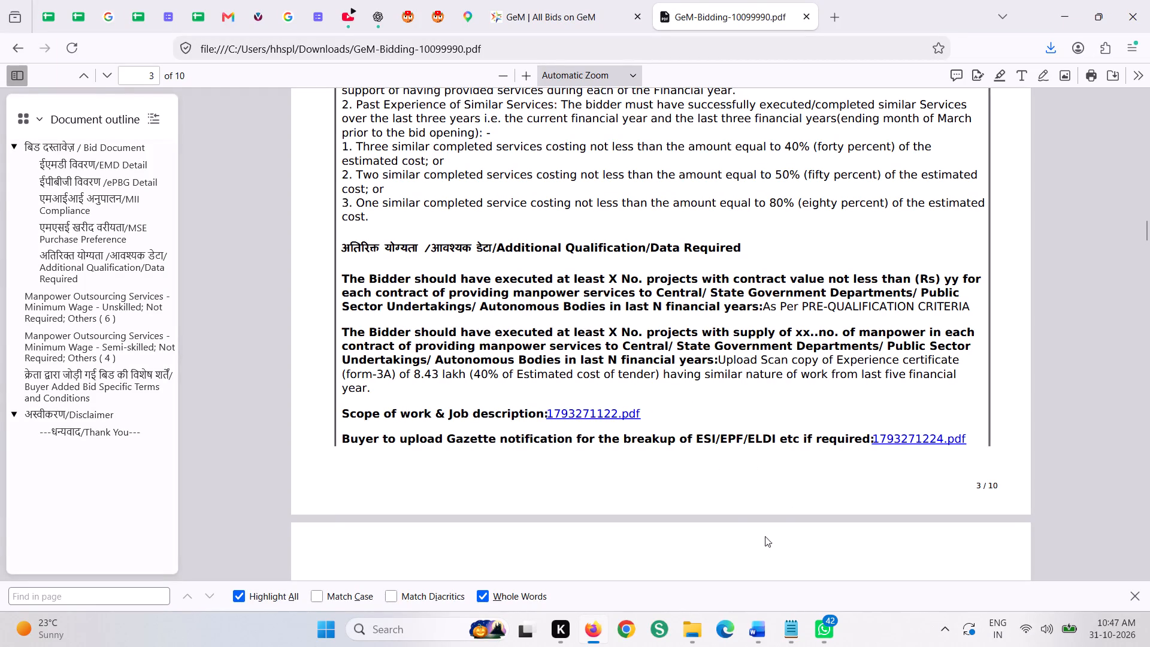
Switch from the bid PDF in Firefox back to the REQUIRED DOCUMENTS file in Word.
click(759, 631)
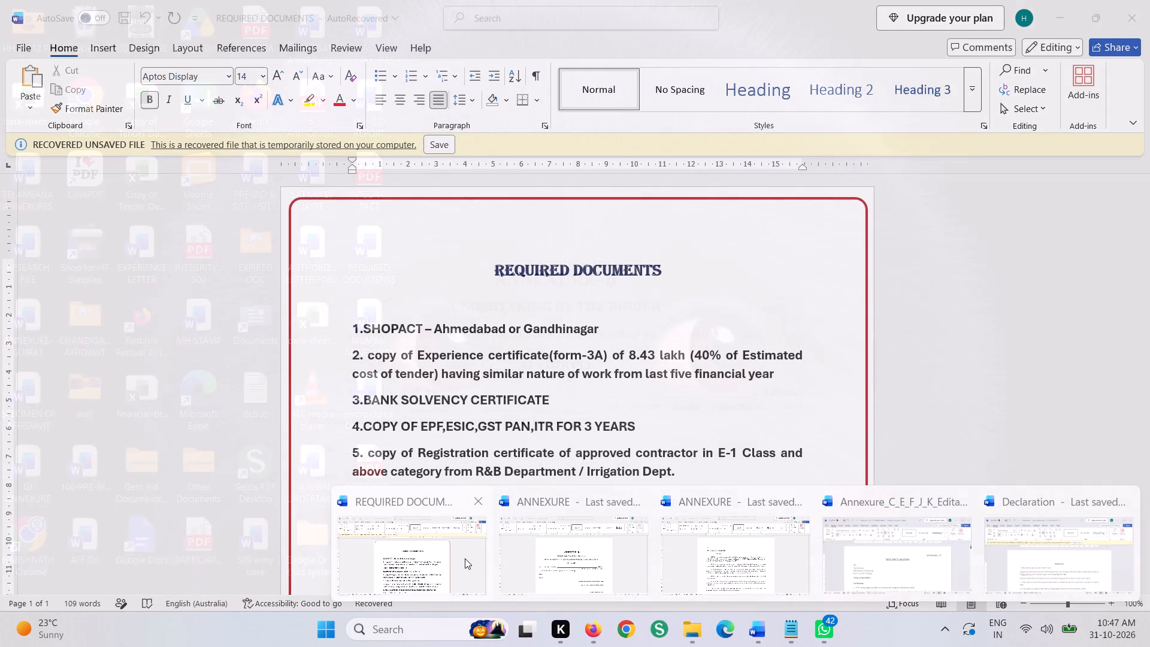
Review the numbered list in the REQUIRED DOCUMENTS Word file through item 9.
click(465, 558)
scroll(640, 451, down, 1)
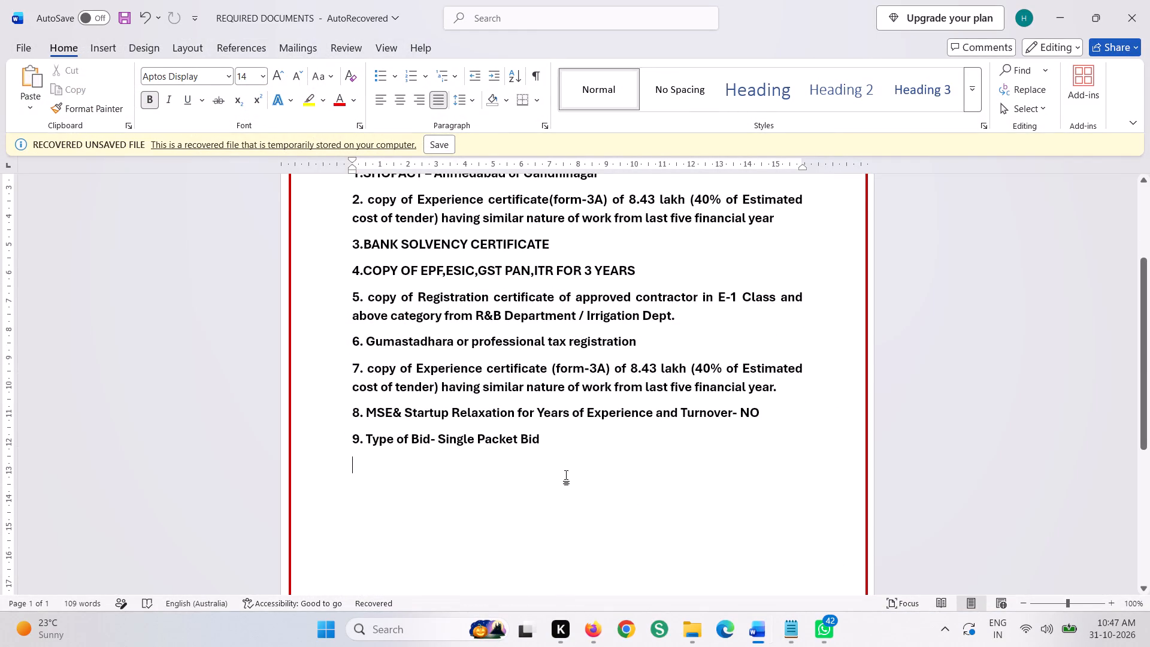
scroll(567, 476, up, 1)
scroll(525, 392, down, 1)
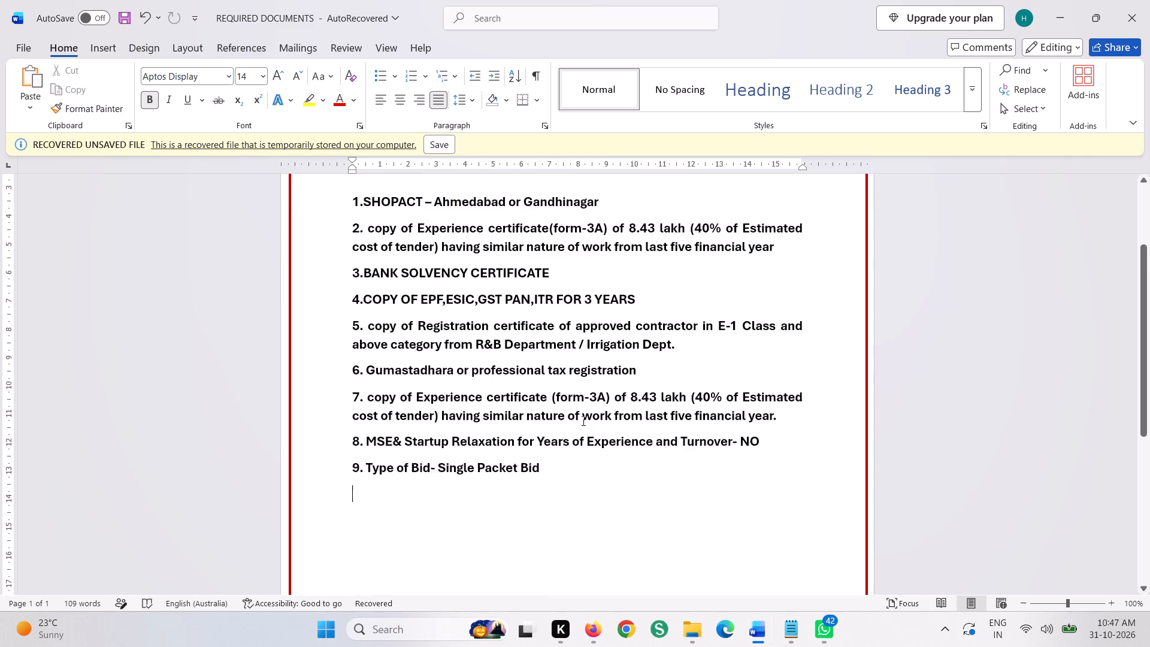
Copy the Google Drive link of DEV1 folder GEM2026B8216933 into the Other Comment cell for GEM/2026/B/8216933 in Daily Tender Sheet 2026 in Firefox.
click(687, 624)
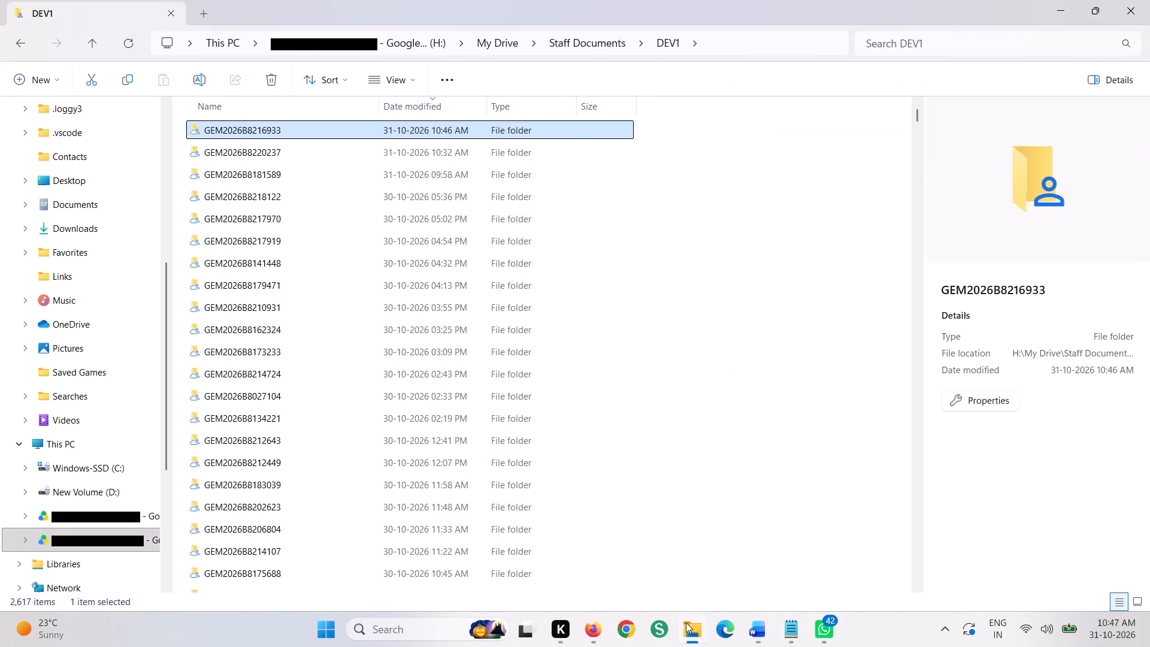
click(686, 622)
click(594, 631)
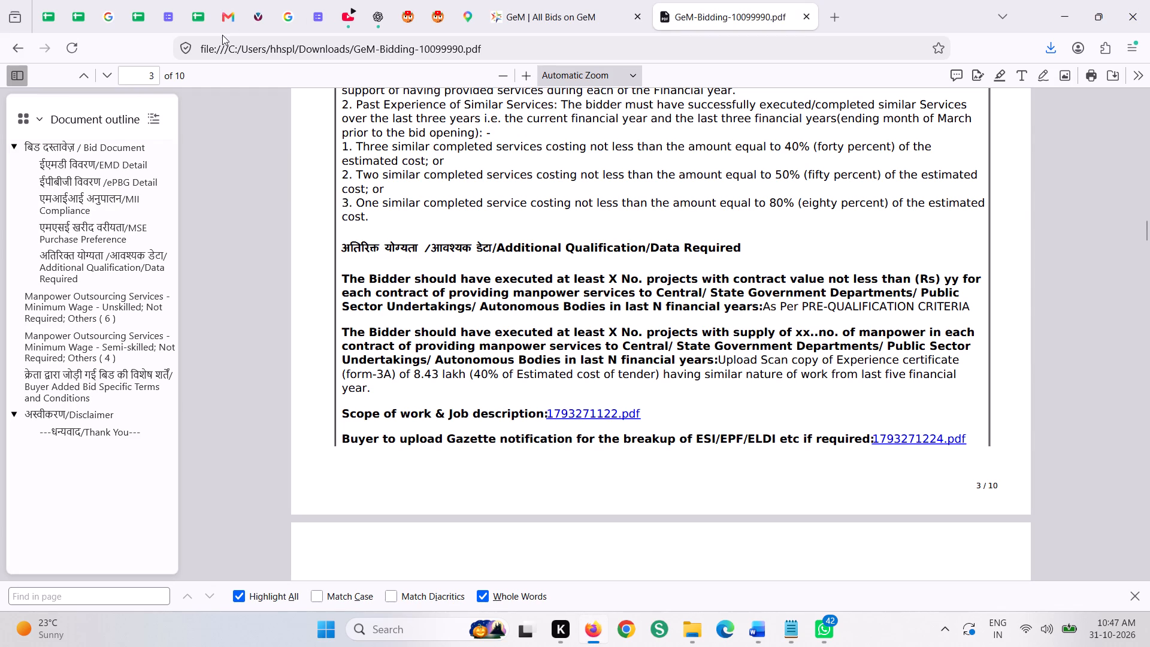
click(200, 25)
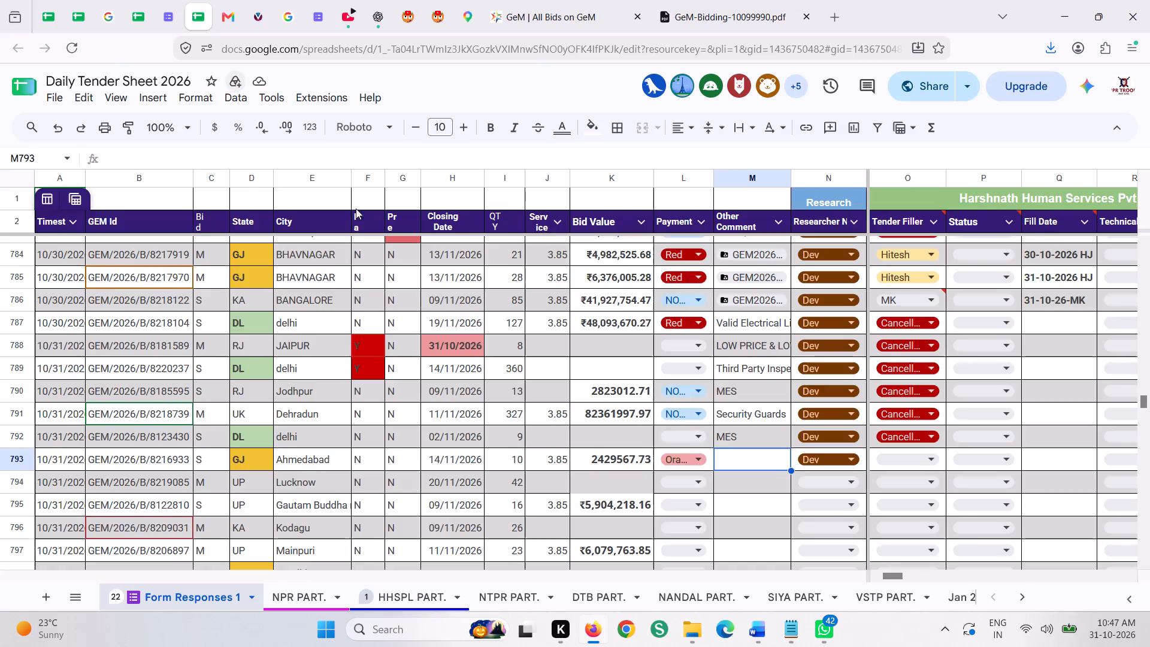
click(689, 631)
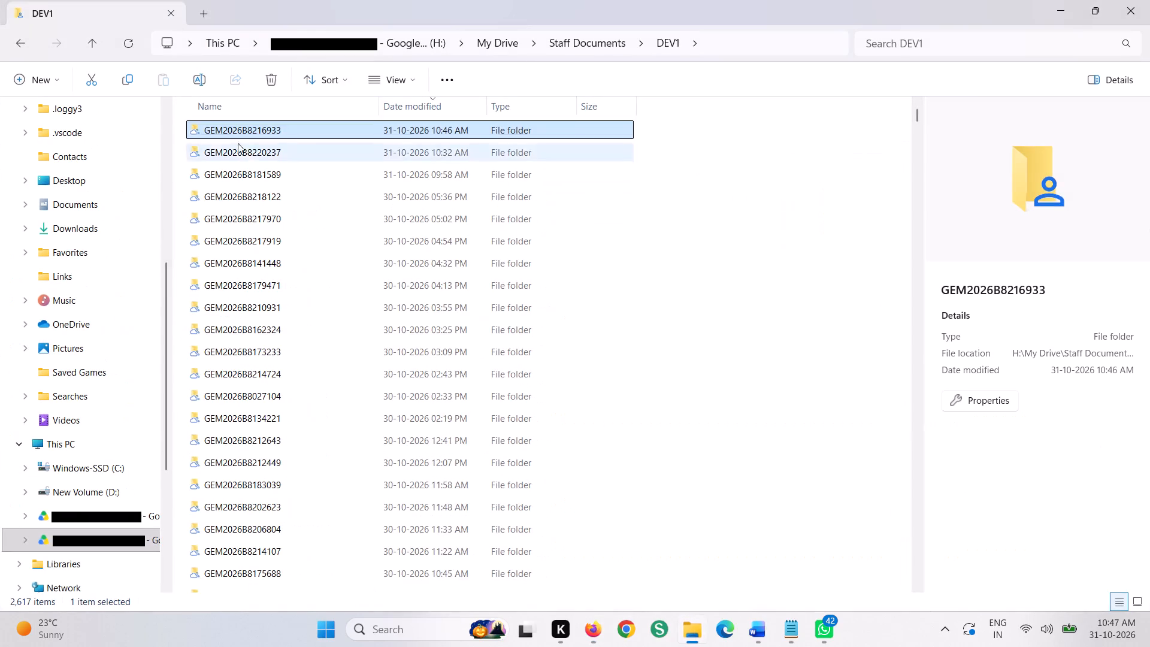
right_click(253, 125)
click(308, 416)
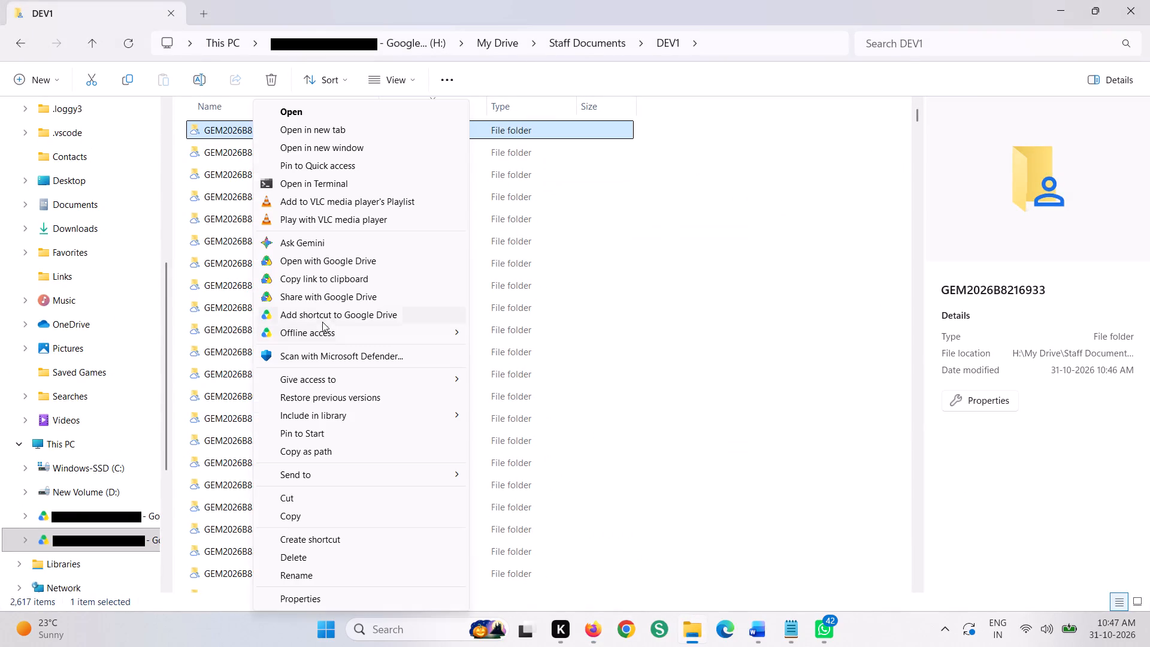
click(304, 279)
key(alt+Tab)
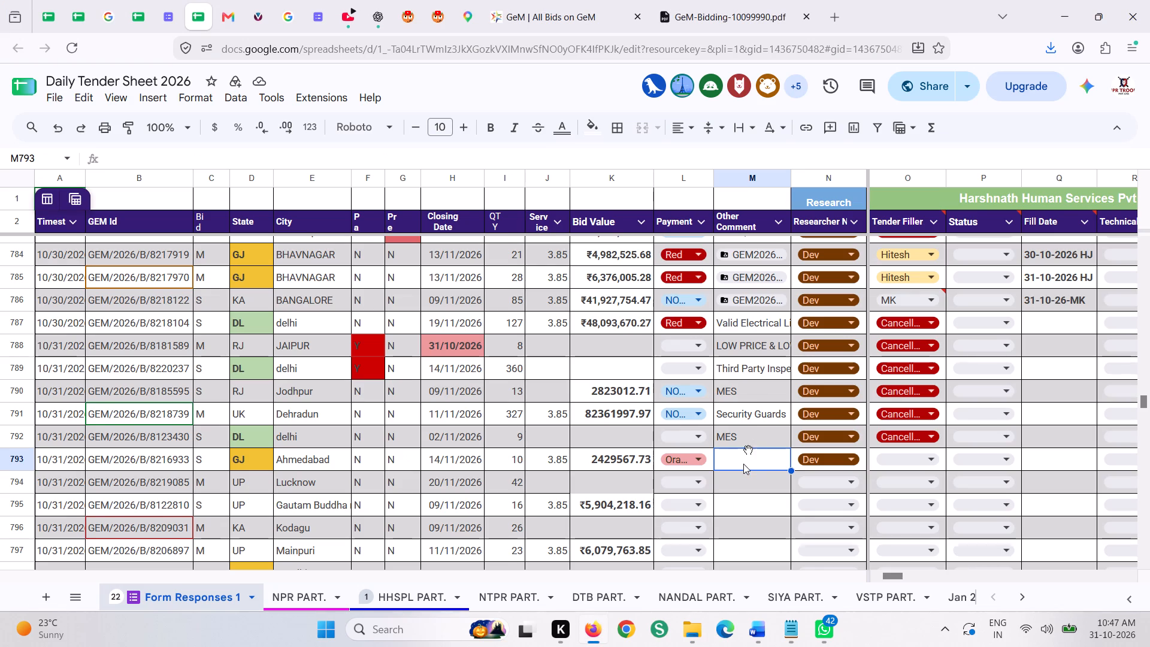
double_click(743, 464)
key(ctrl+v)
key(Tab)
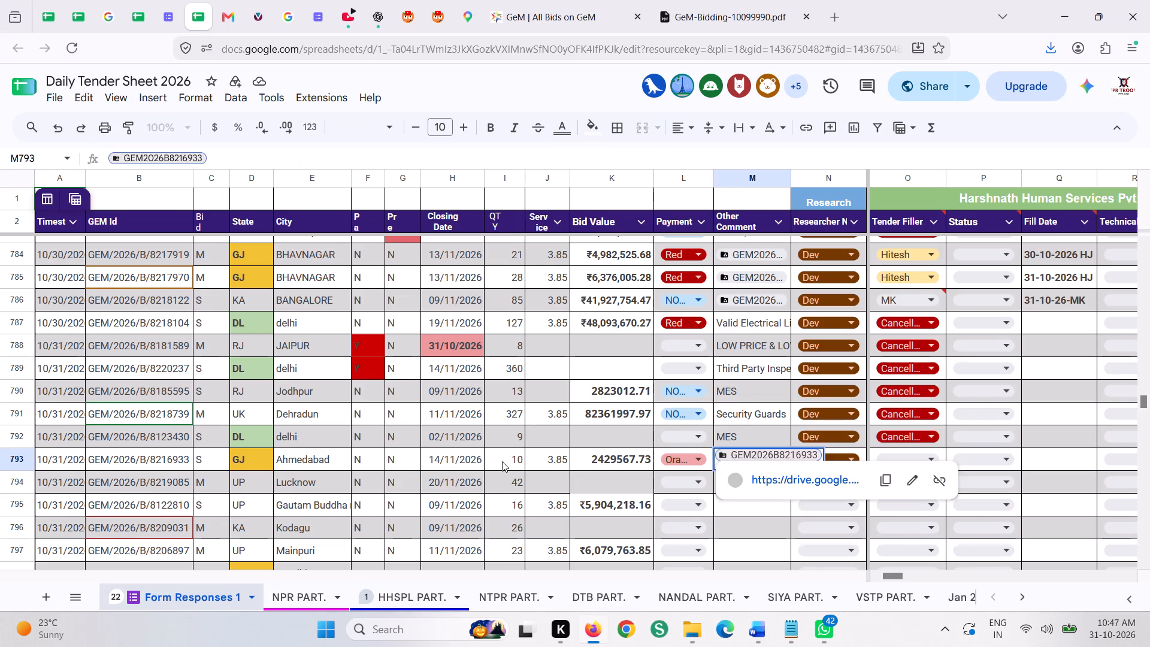
click(502, 461)
Open the GEM2026B8216933 folder from its link in the sheet, check the files in Drive, and return to the sheet.
click(733, 459)
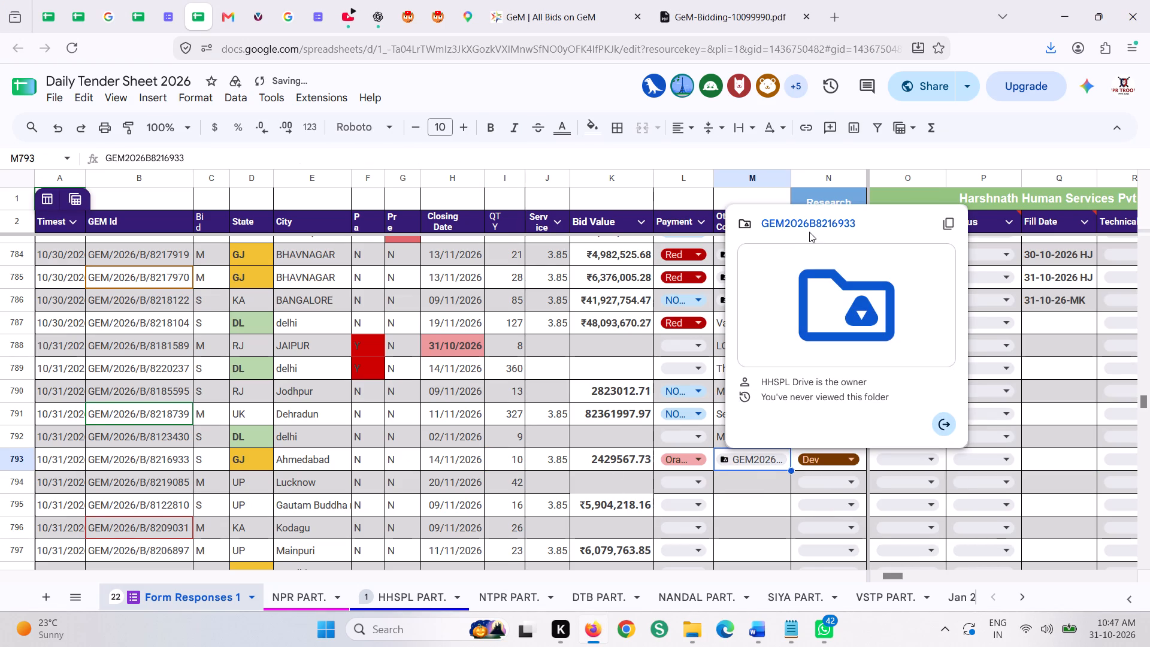
click(811, 232)
click(810, 216)
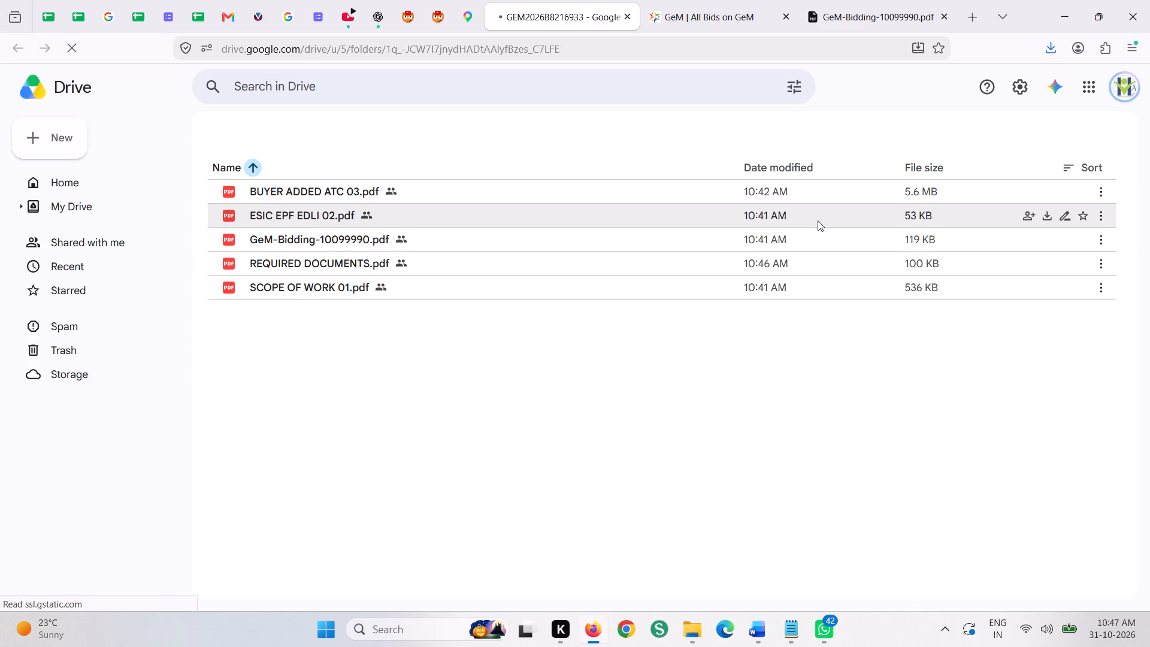
click(580, 0)
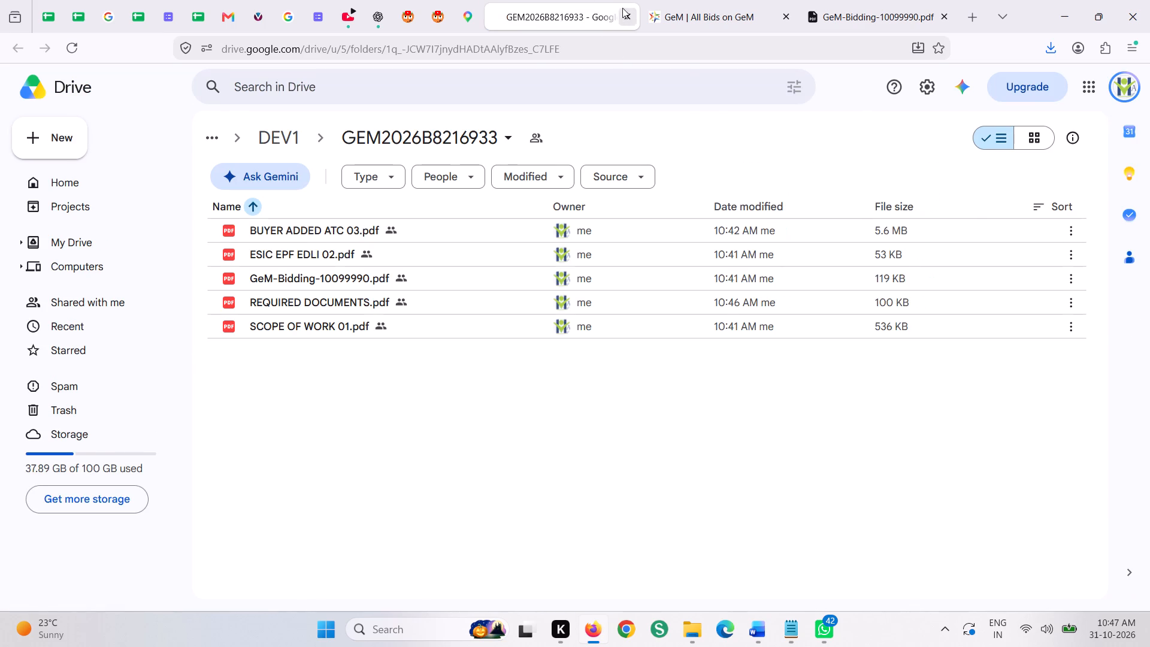
click(624, 10)
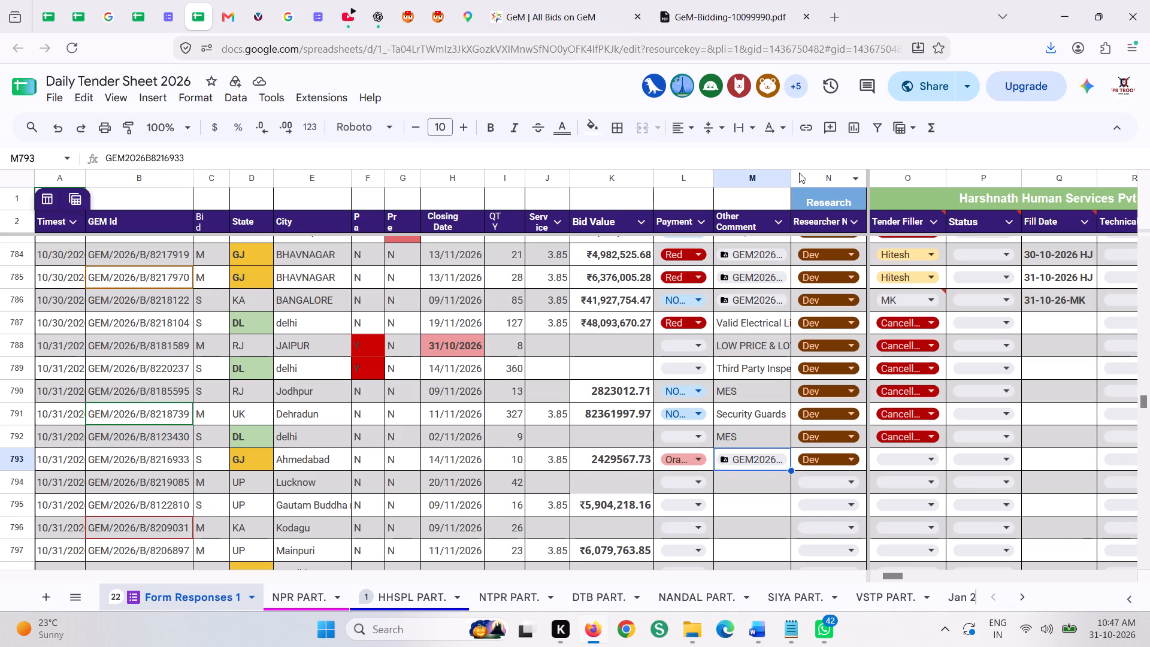
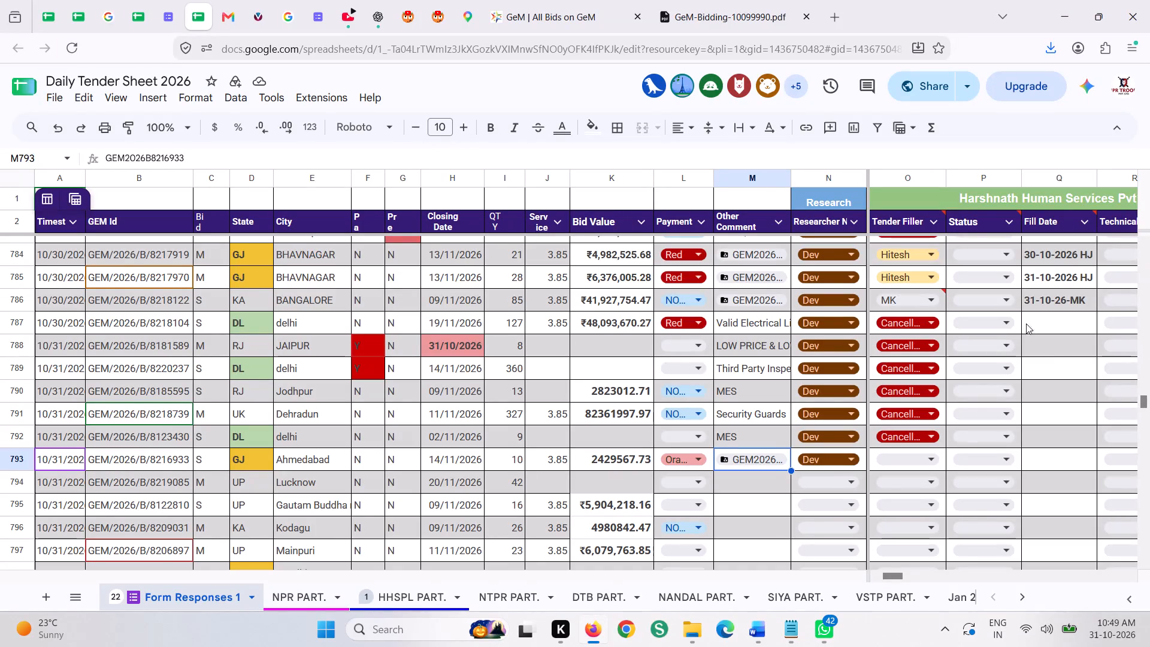
Set the Researcher Name to Dev for the Lucknow bid GEM/2026/B/8219085.
click(807, 480)
click(815, 335)
Copy the GEM Id GEM/2026/B/8219085 from the Lucknow row of the tender sheet.
click(759, 485)
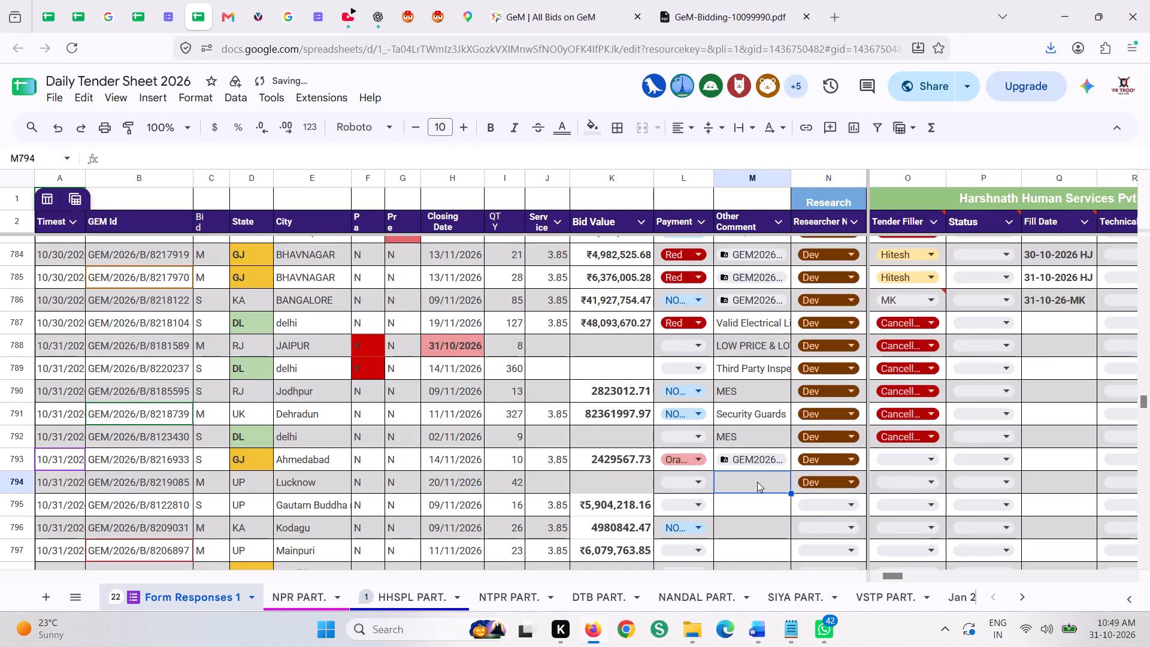
key(Left)
key(Left)
key(Left)
key(Left)
key(Left)
key(Left)
key(Left)
key(Left)
key(Left)
key(Left)
key(Left)
key(Left)
key(Left)
key(Left)
key(Left)
key(Left)
key(Left)
key(Left)
key(Left)
key(Left)
key(Right)
key(ctrl+c)
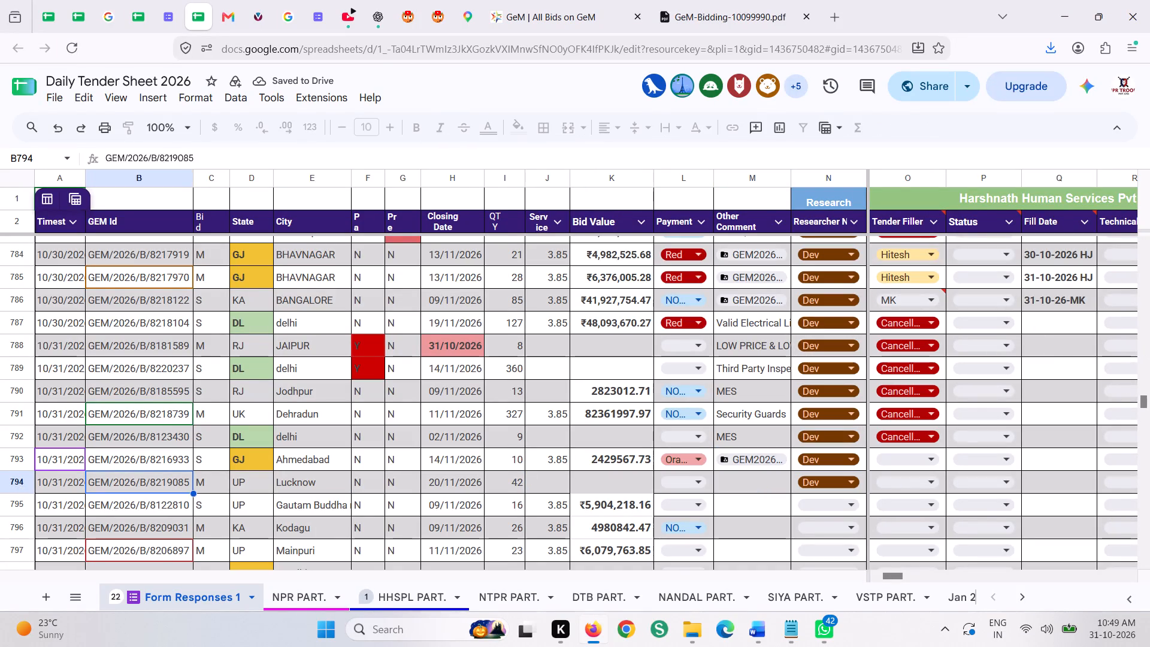
key(Right)
key(Right)
key(Right)
key(Right)
key(Right)
key(Right)
key(Right)
key(Right)
key(Right)
key(Right)
key(Right)
key(Right)
key(Right)
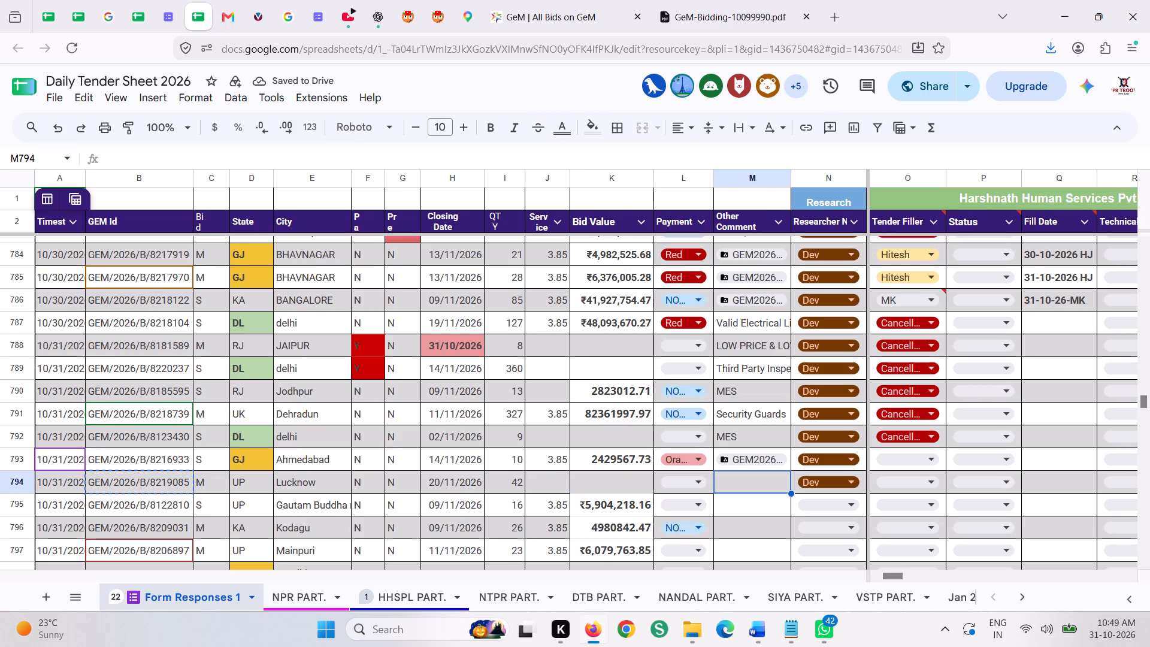
scroll(757, 482, down, 2)
scroll(759, 421, up, 1)
scroll(701, 219, up, 1)
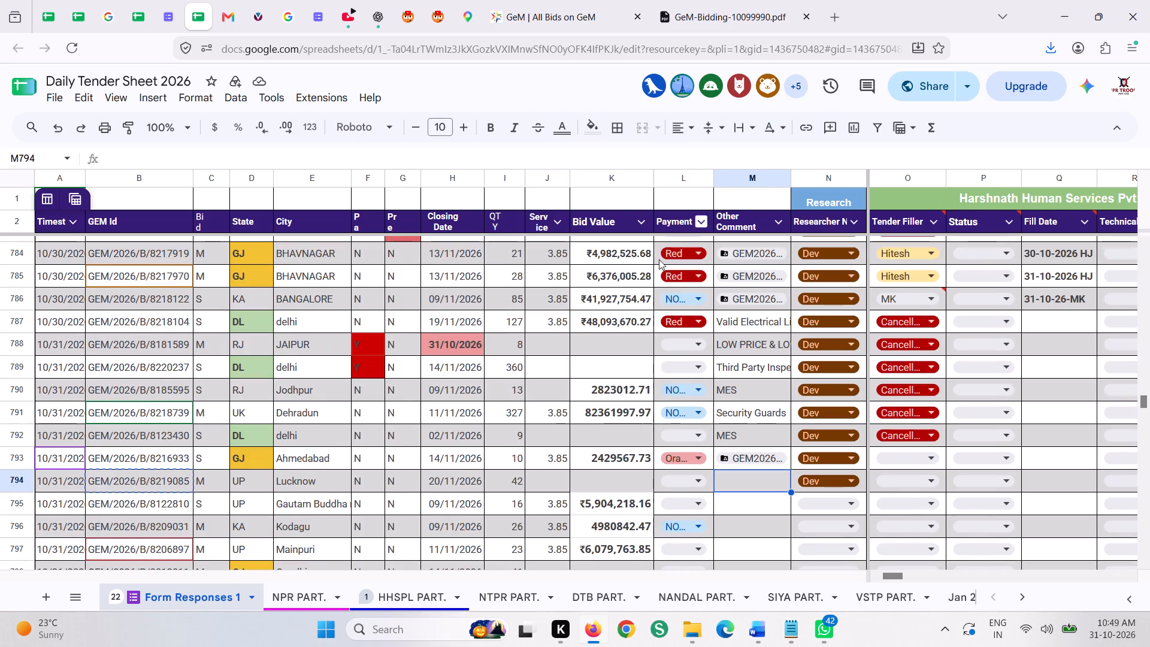
Close the old bid PDF, search the GeM bid listing for GEM/2026/B/8219085, and open its bid document.
click(700, 0)
click(806, 12)
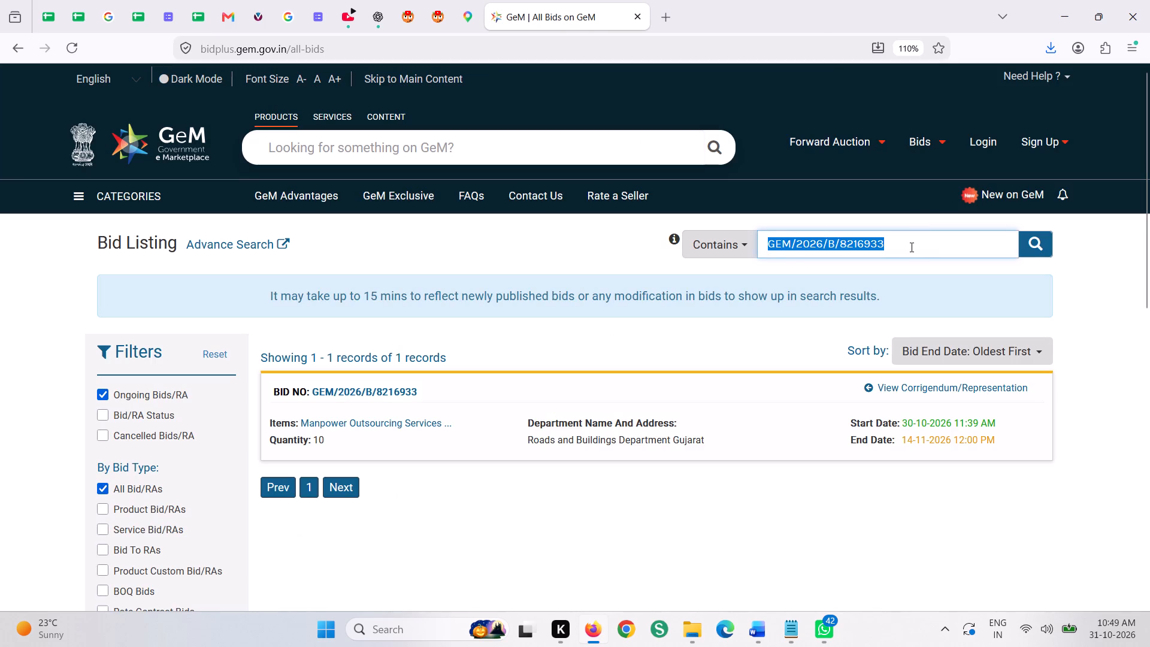
key(ctrl+v)
key(Return)
click(403, 393)
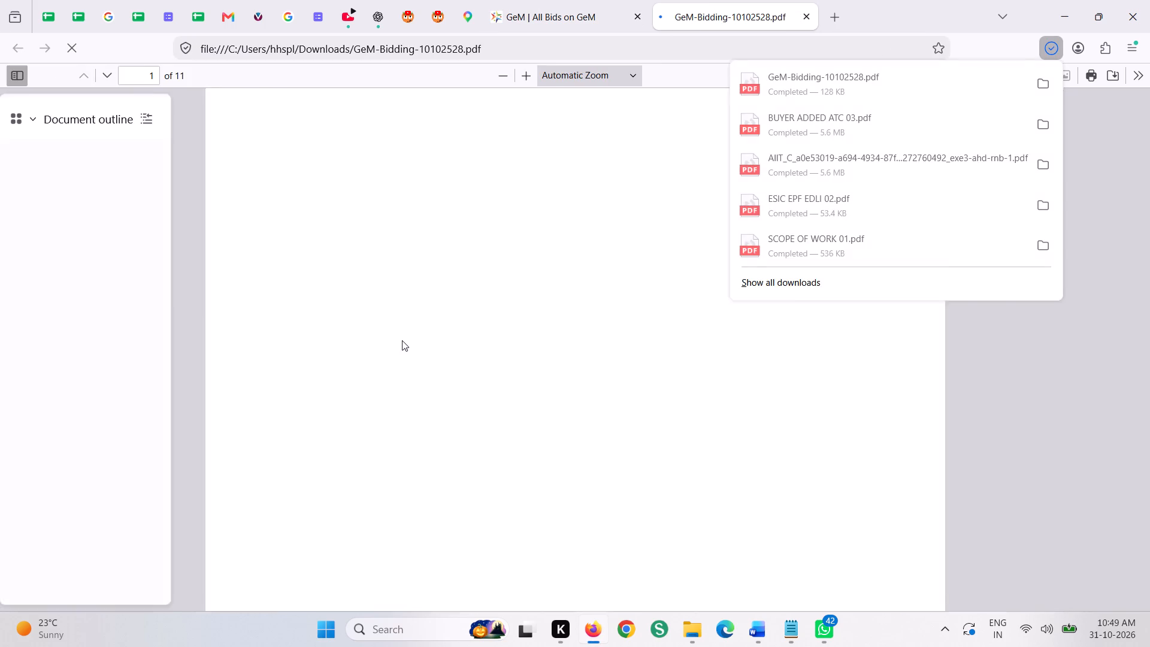
Search the bid document for SECURITY and go through its occurrences.
click(402, 340)
scroll(628, 409, down, 1)
click(705, 386)
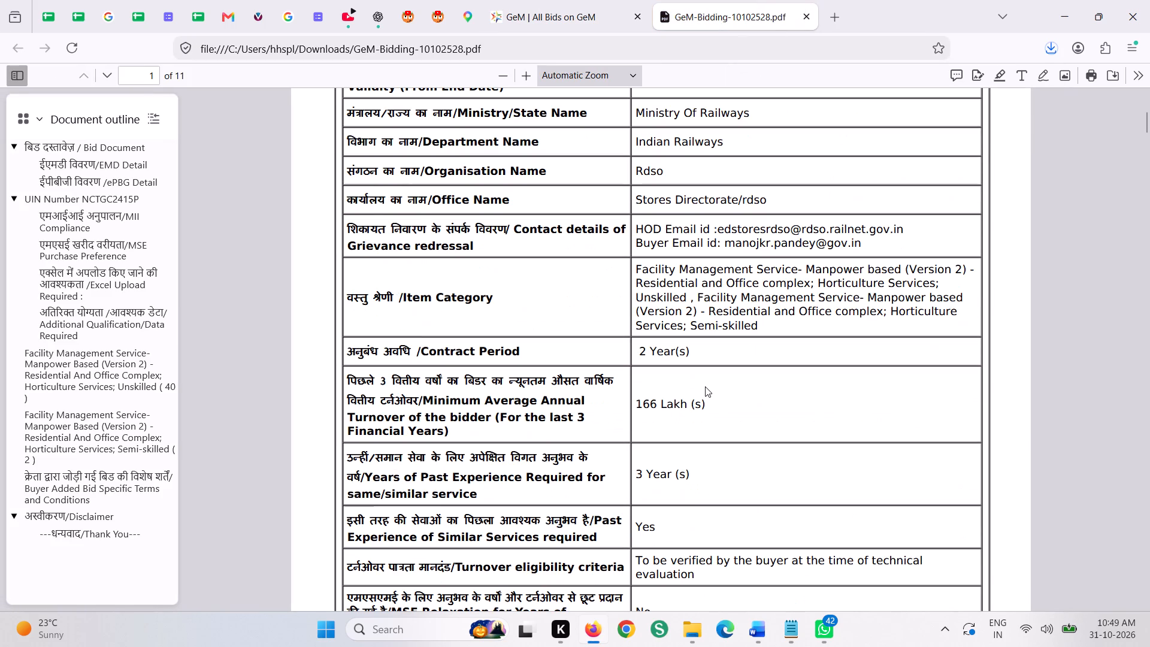
key(ctrl+f)
text(SECURITY)
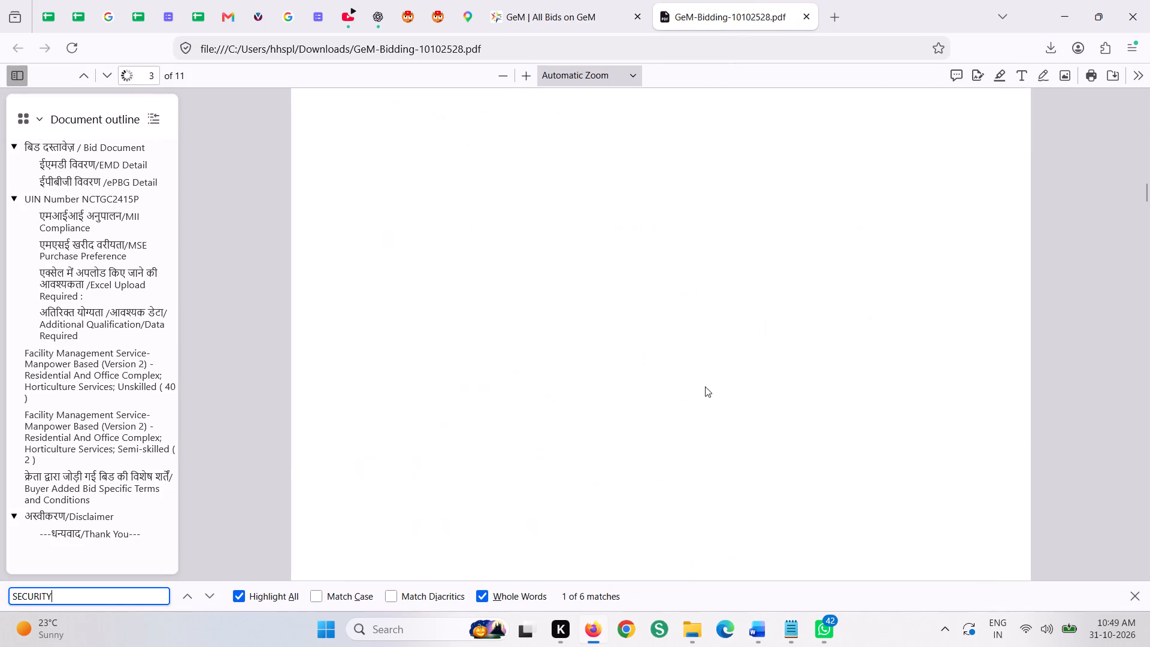
key(Return)
key(Return)
key(Return)
key(Return)
key(Return)
key(Return)
key(Return)
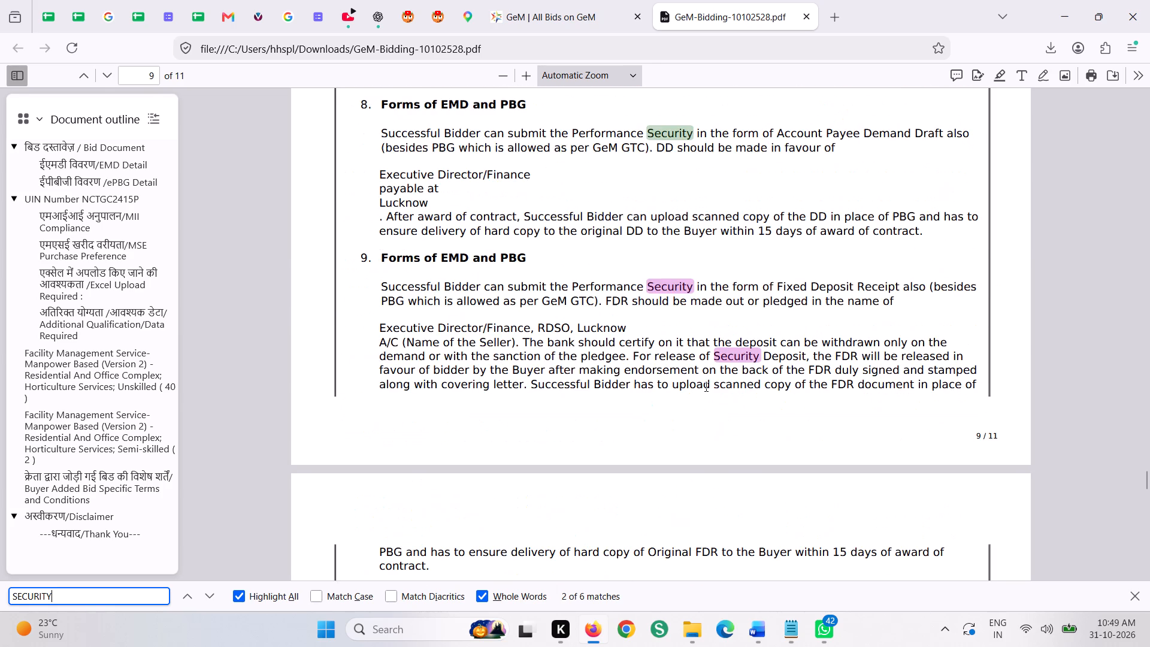
Search the bid document for WATCH and for CHOWKIDAR, then clear the search term.
key(BackSpace)
key(BackSpace)
key(BackSpace)
key(BackSpace)
key(BackSpace)
key(BackSpace)
key(BackSpace)
key(BackSpace)
key(BackSpace)
key(BackSpace)
text(WATCH)
key(BackSpace)
key(BackSpace)
key(BackSpace)
key(BackSpace)
key(BackSpace)
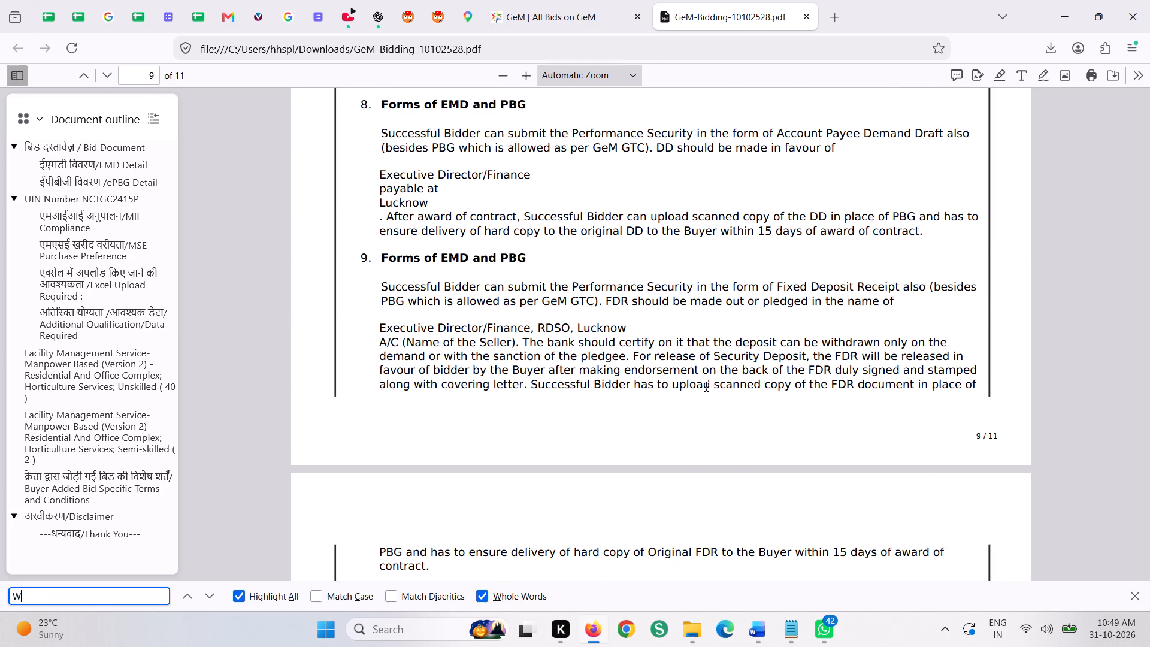
key(BackSpace)
key(BackSpace)
text(CHOWKIDAR)
key(BackSpace)
key(BackSpace)
key(BackSpace)
key(BackSpace)
key(BackSpace)
key(BackSpace)
key(BackSpace)
key(BackSpace)
key(BackSpace)
key(BackSpace)
key(BackSpace)
key(BackSpace)
key(BackSpace)
key(BackSpace)
key(BackSpace)
key(BackSpace)
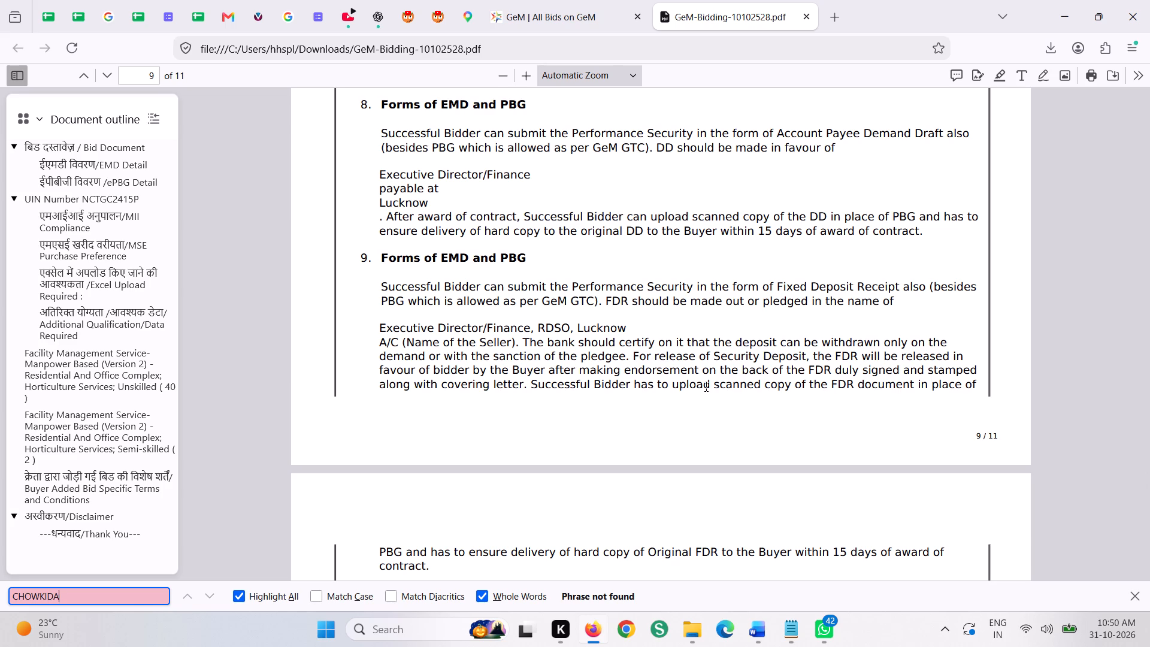
Copy the Addon(s) line "High End Machinery and Equipments to be provided by Service Provider" into the Other Comment cell for GEM/2026/B/8219085.
scroll(705, 386, up, 11)
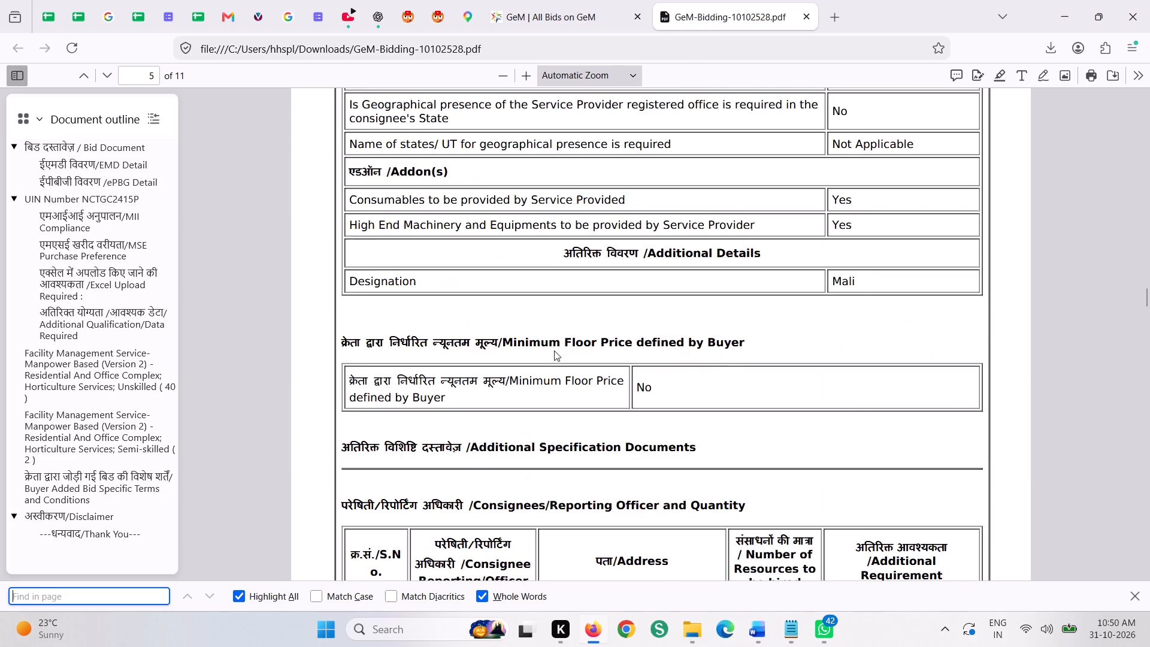
scroll(554, 350, up, 4)
scroll(562, 352, down, 1)
scroll(643, 344, down, 1)
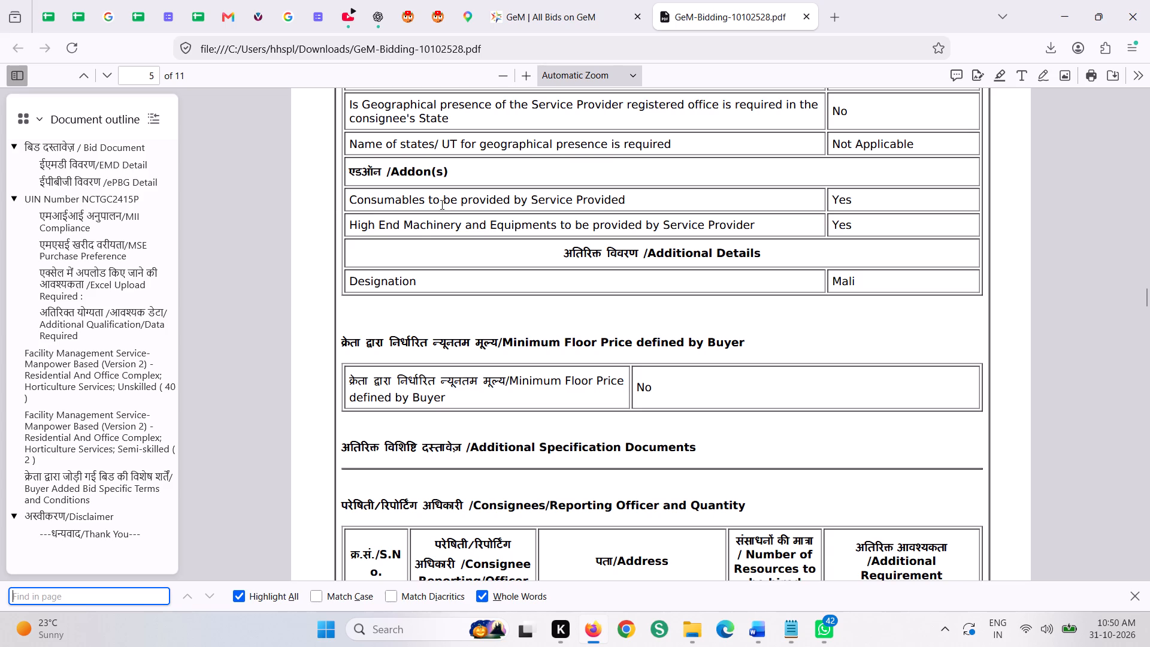
triple_click(428, 221)
key(ctrl+c)
key(ctrl+c)
click(192, 24)
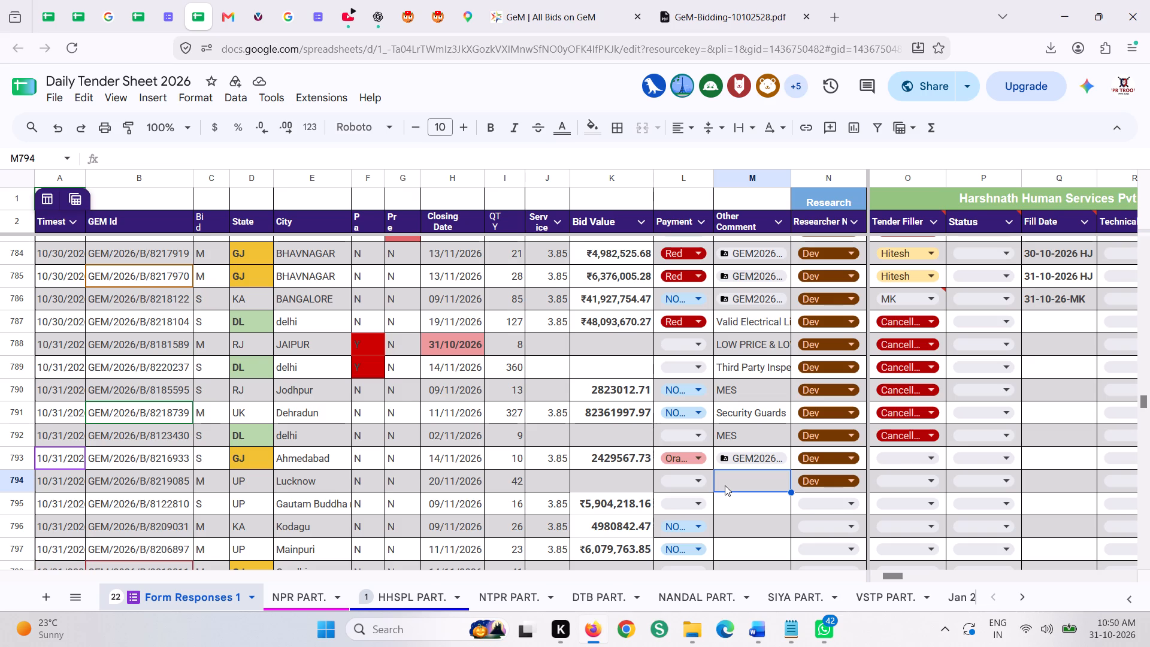
double_click(725, 485)
key(ctrl+v)
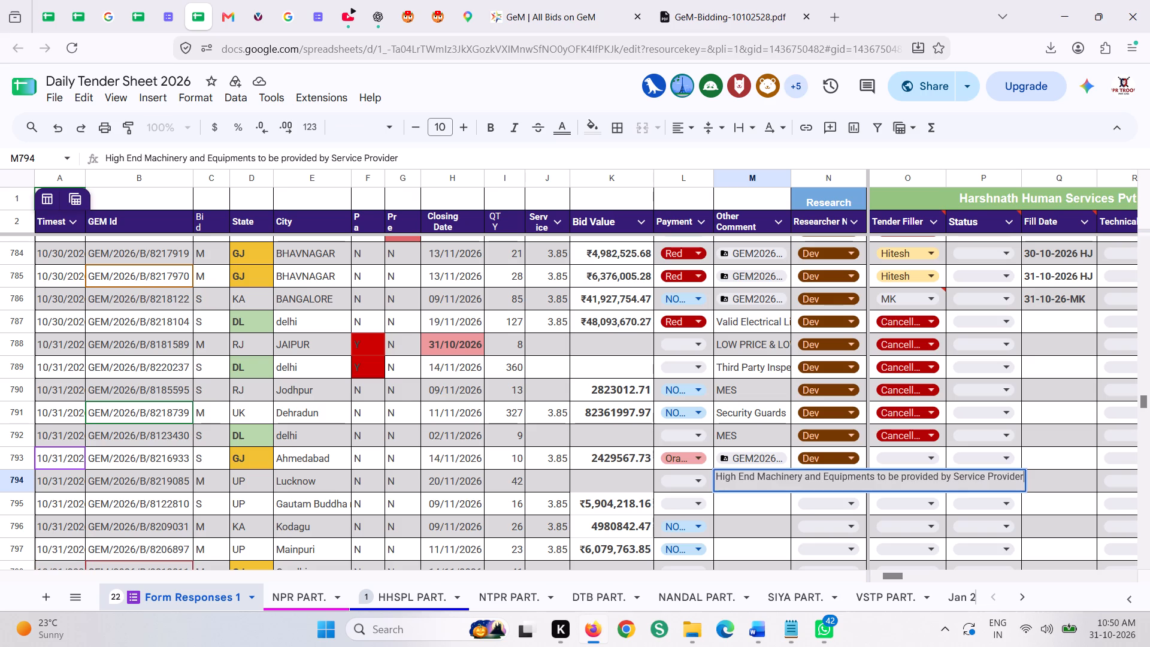
key(Tab)
click(540, 469)
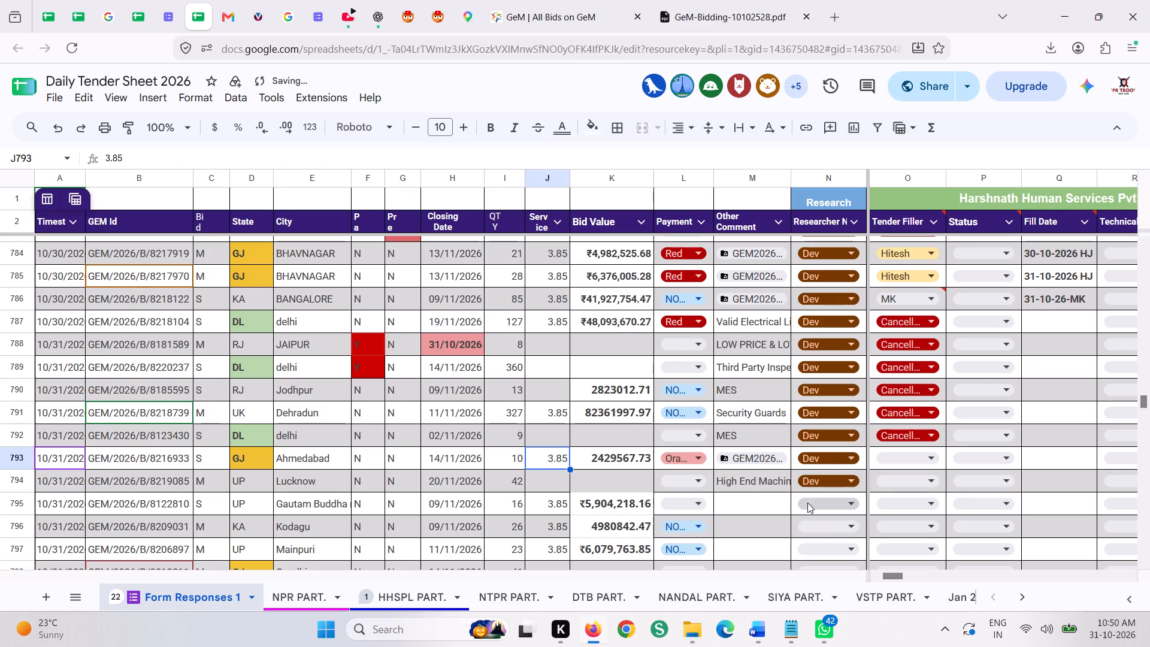
Set the Researcher Name to Dev for the Gautam Buddha bid GEM/2026/B/8122810.
click(808, 501)
click(809, 357)
click(755, 503)
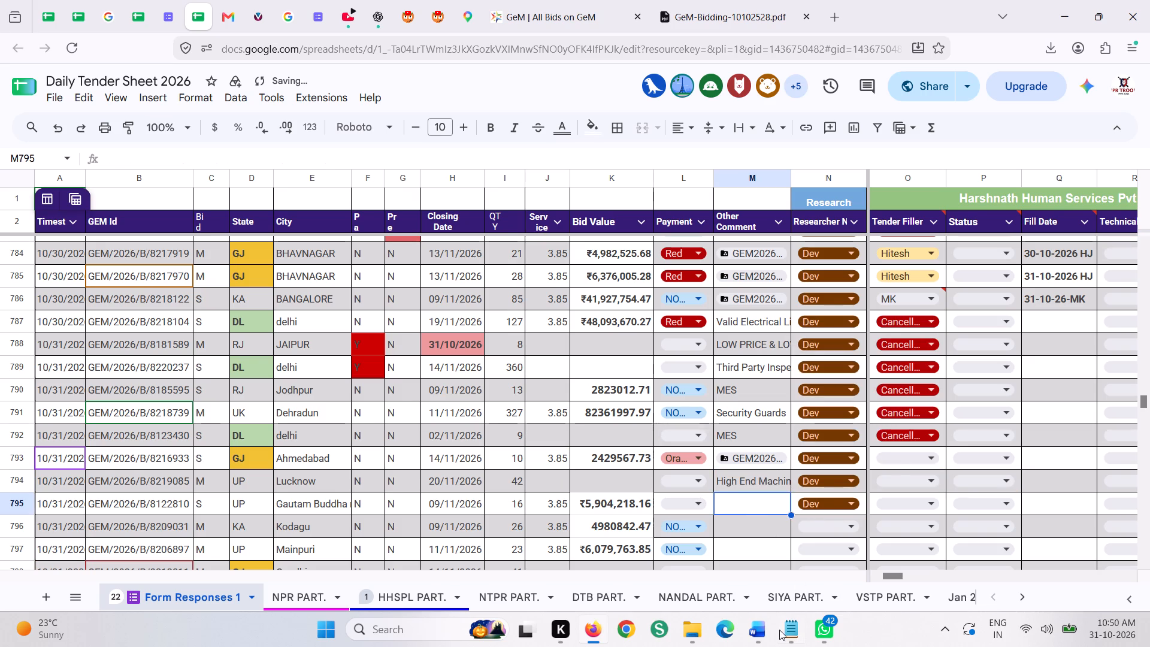
Switch to Notepad and append +1 to the CANCEL tally line.
click(788, 630)
text(+1)
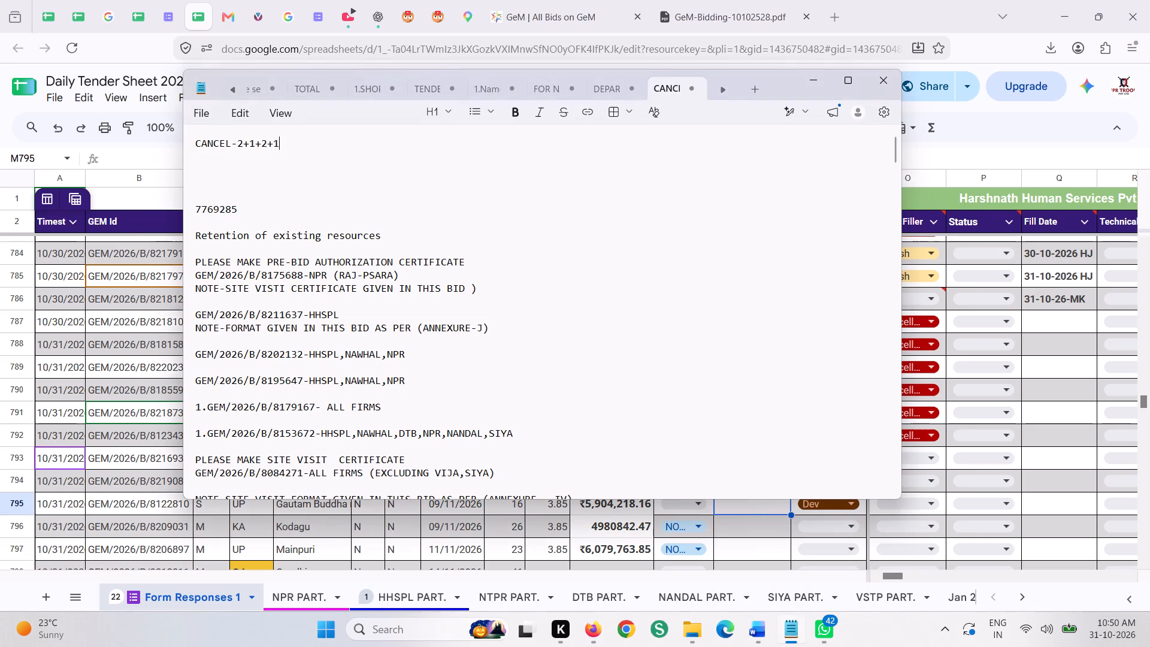
Return to the tender sheet in Firefox and copy the GEM Id GEM/2026/B/8122810.
key(alt+Tab)
key(Left)
key(Left)
key(Left)
key(Left)
key(Left)
key(Left)
key(Left)
key(Left)
key(Left)
key(Left)
key(Left)
key(Left)
key(Left)
key(Left)
key(Left)
key(Left)
key(Left)
key(Left)
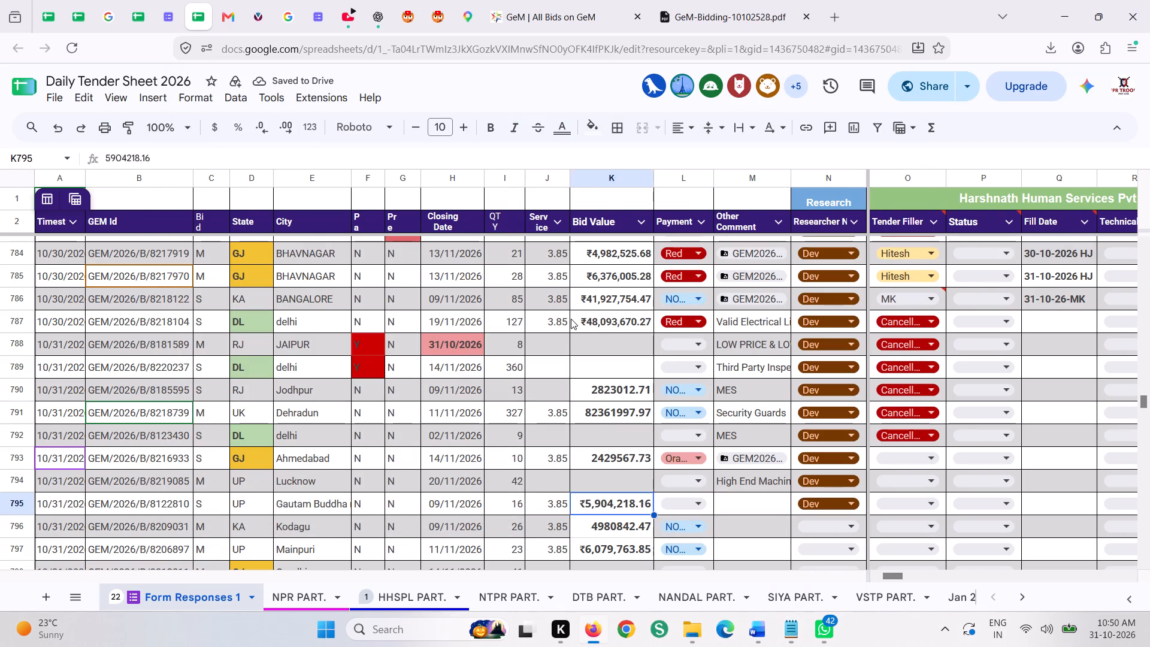
key(Right)
key(ctrl+c)
key(Right)
key(Right)
key(Right)
key(Right)
key(Right)
key(Right)
key(Right)
key(Right)
key(Right)
key(Right)
key(Right)
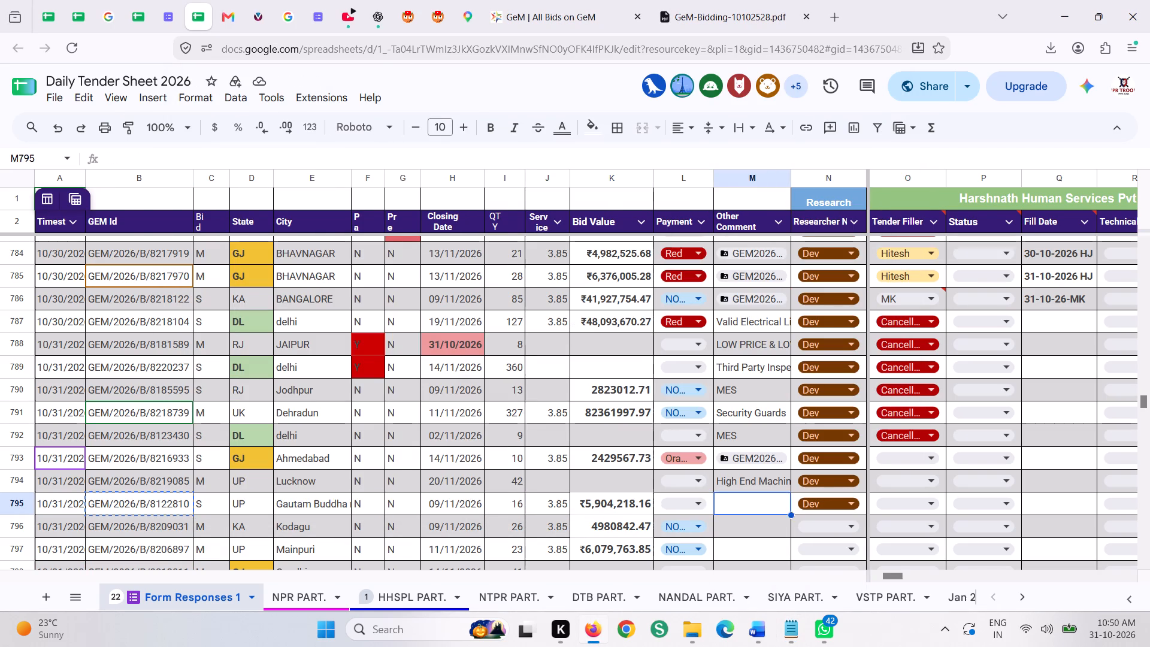
Copy the GEM Id GEM/2026/B/8122810 from row 795 and reselect that row's Other Comment cell.
key(Right)
key(Left)
key(Left)
key(Left)
key(Left)
key(Left)
key(Left)
key(Left)
key(Left)
key(Left)
key(Left)
key(Left)
key(Left)
key(Left)
key(Left)
key(Left)
key(Left)
key(Left)
key(Left)
key(Left)
key(Right)
key(ctrl+c)
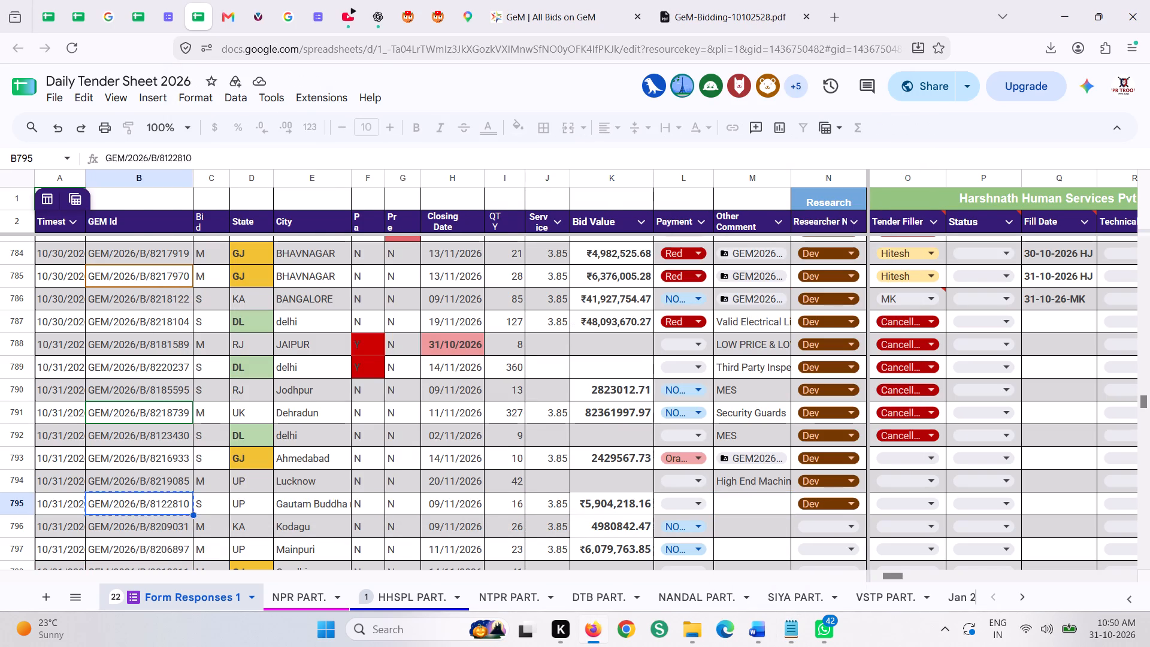
key(Right)
key(Right)
key(Right)
key(Right)
key(Right)
key(Right)
key(Right)
key(Right)
key(Right)
key(Right)
key(Right)
key(Right)
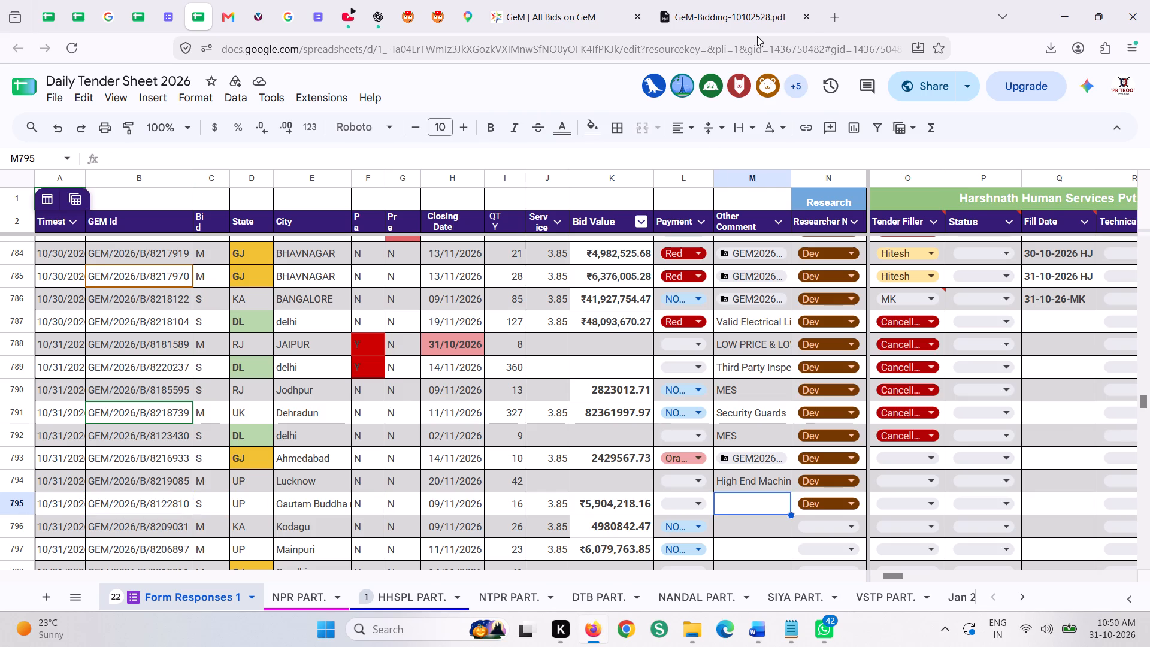
Close the previous bid PDF, search the GeM bid listing for GEM/2026/B/8122810 and open its bid document.
click(725, 0)
click(812, 11)
drag(898, 248, 671, 245)
key(ctrl+v)
key(Return)
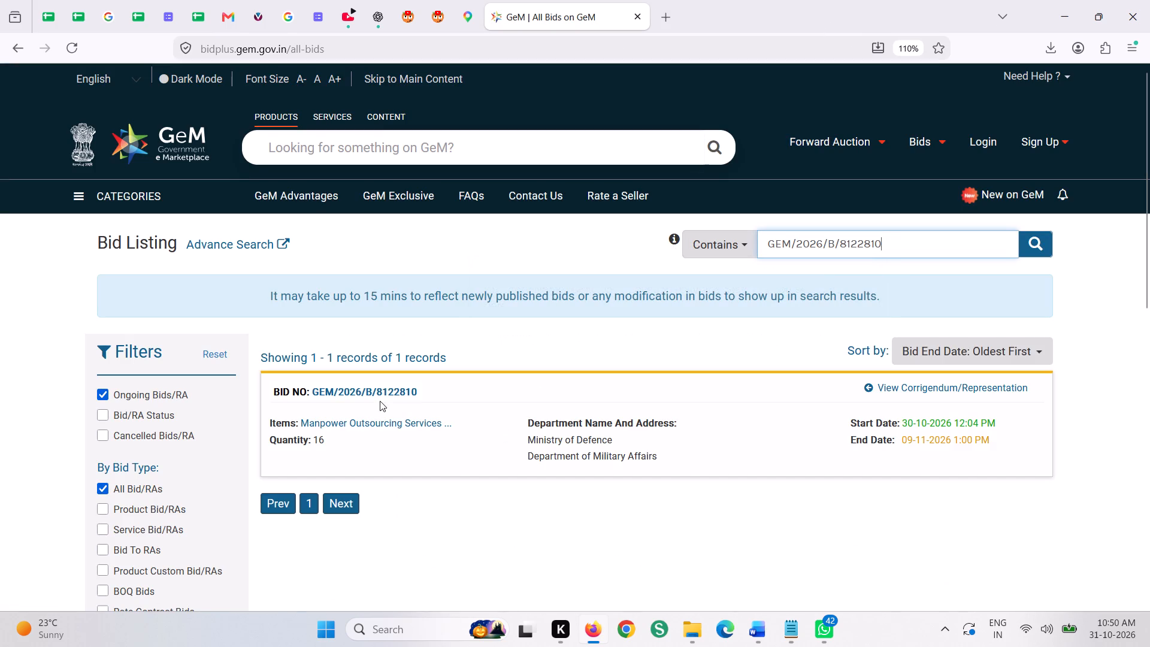
click(395, 391)
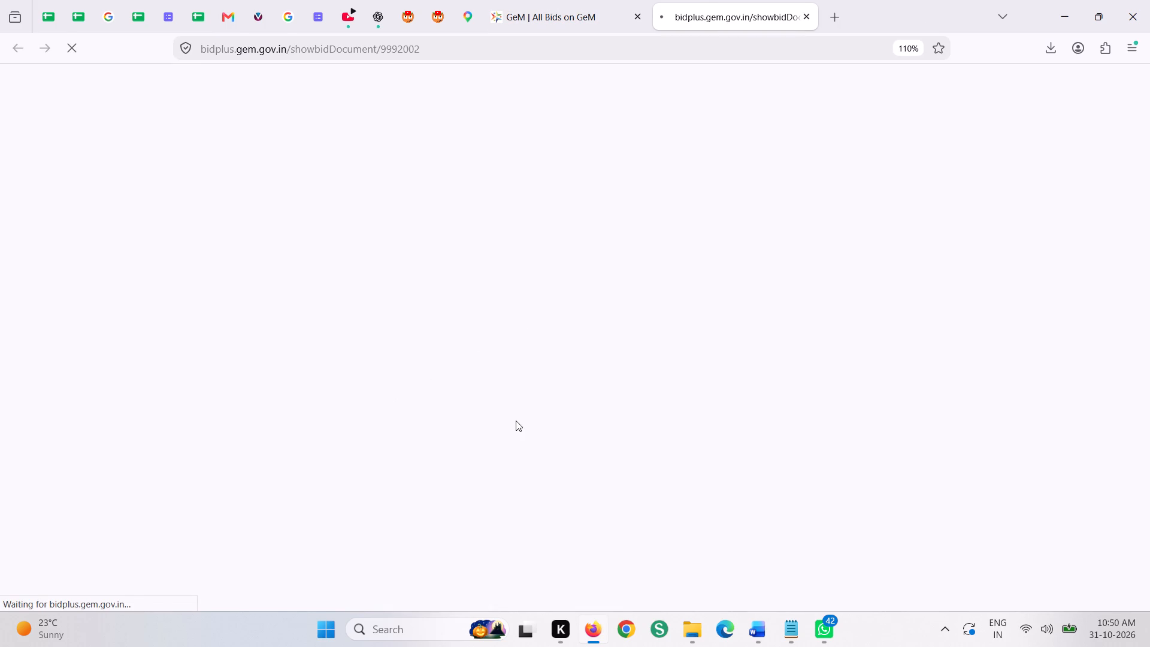
Skim the bid's eligibility details and search the bid document for SECURITY.
click(520, 325)
scroll(618, 371, down, 2)
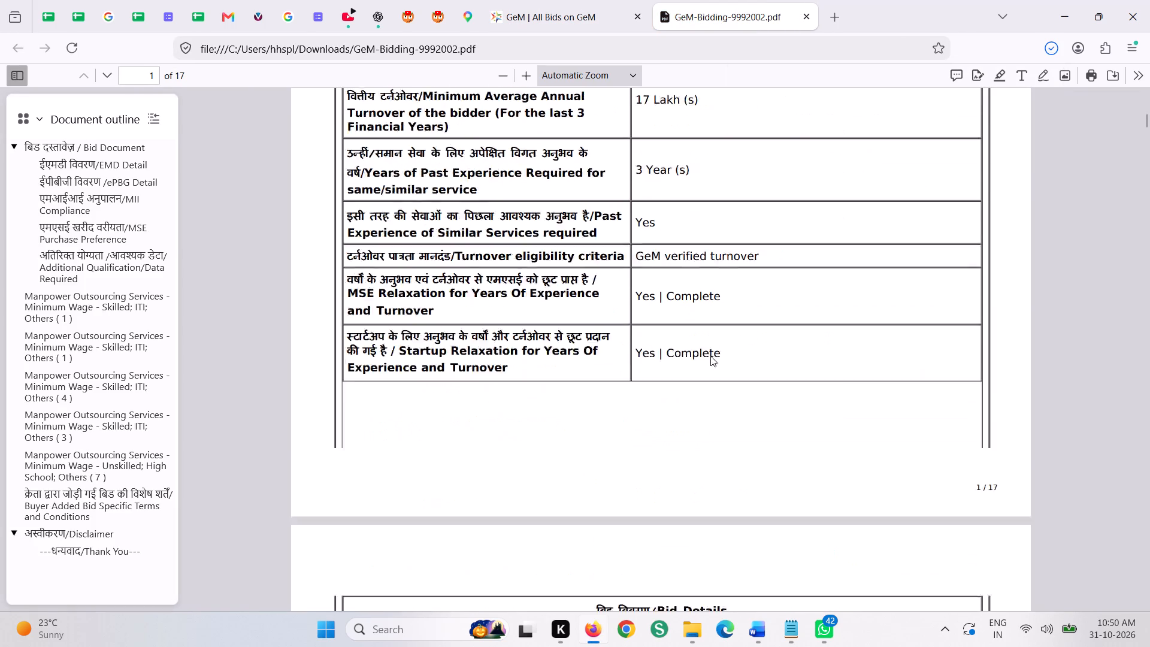
click(738, 327)
scroll(730, 325, up, 1)
scroll(741, 365, down, 1)
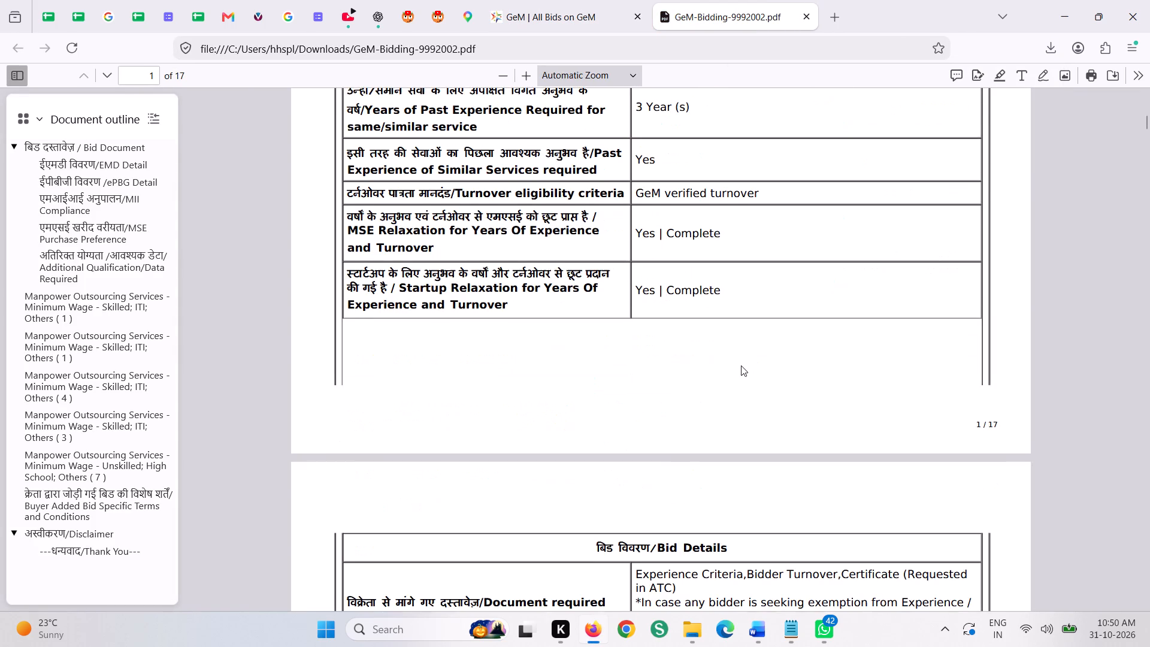
key(ctrl+f)
key(s)
key(e)
key(c)
key(u)
text(RI)
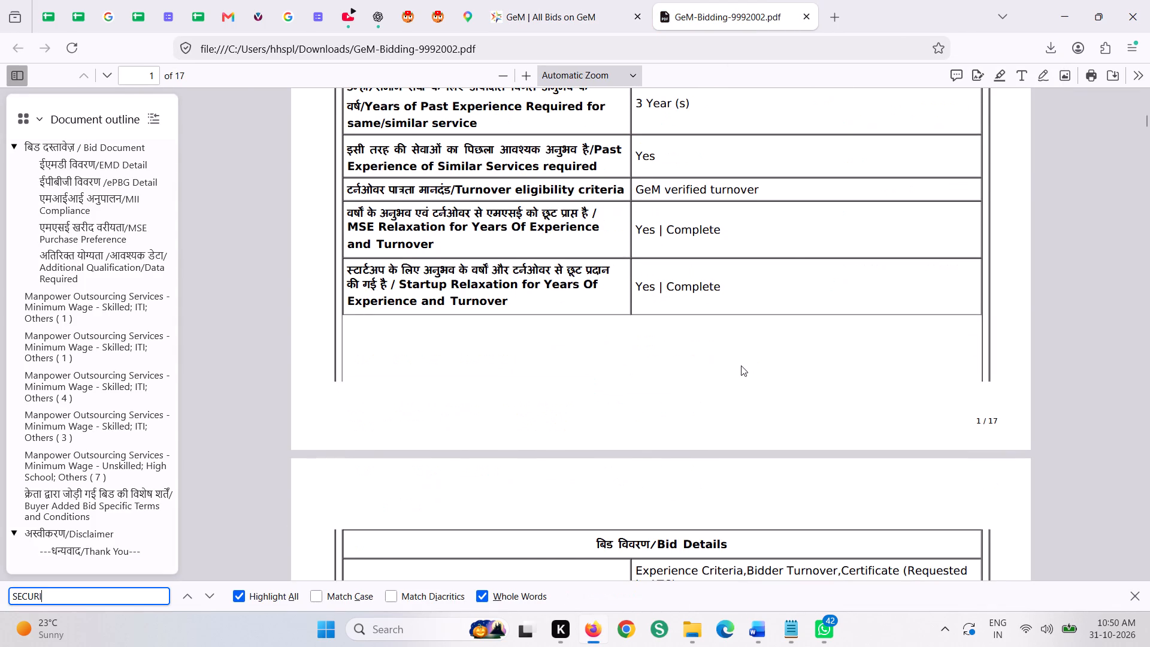
key(t)
key(y)
key(Return)
key(Return)
key(Return)
key(Return)
key(Return)
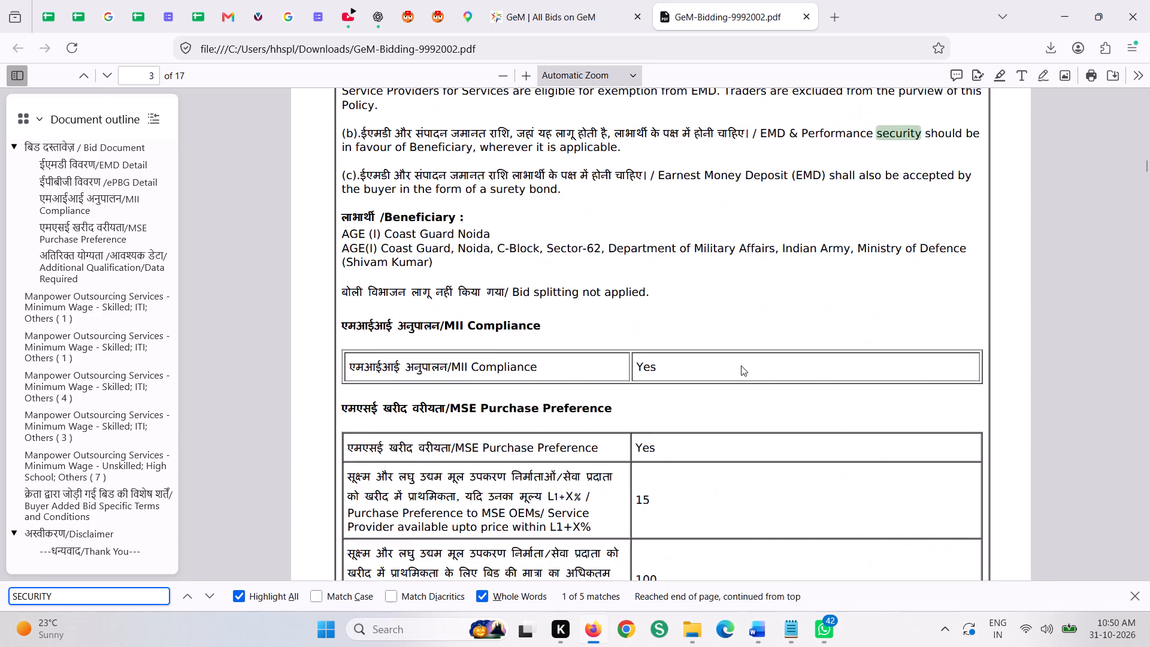
key(Return)
Search the bid document for WATCH and CHOWKIDAR, clearing the search text after each attempt.
key(BackSpace)
key(BackSpace)
key(BackSpace)
key(BackSpace)
key(BackSpace)
key(BackSpace)
key(BackSpace)
key(BackSpace)
key(BackSpace)
key(BackSpace)
key(BackSpace)
key(BackSpace)
key(BackSpace)
key(BackSpace)
key(BackSpace)
key(BackSpace)
key(BackSpace)
key(BackSpace)
key(BackSpace)
key(BackSpace)
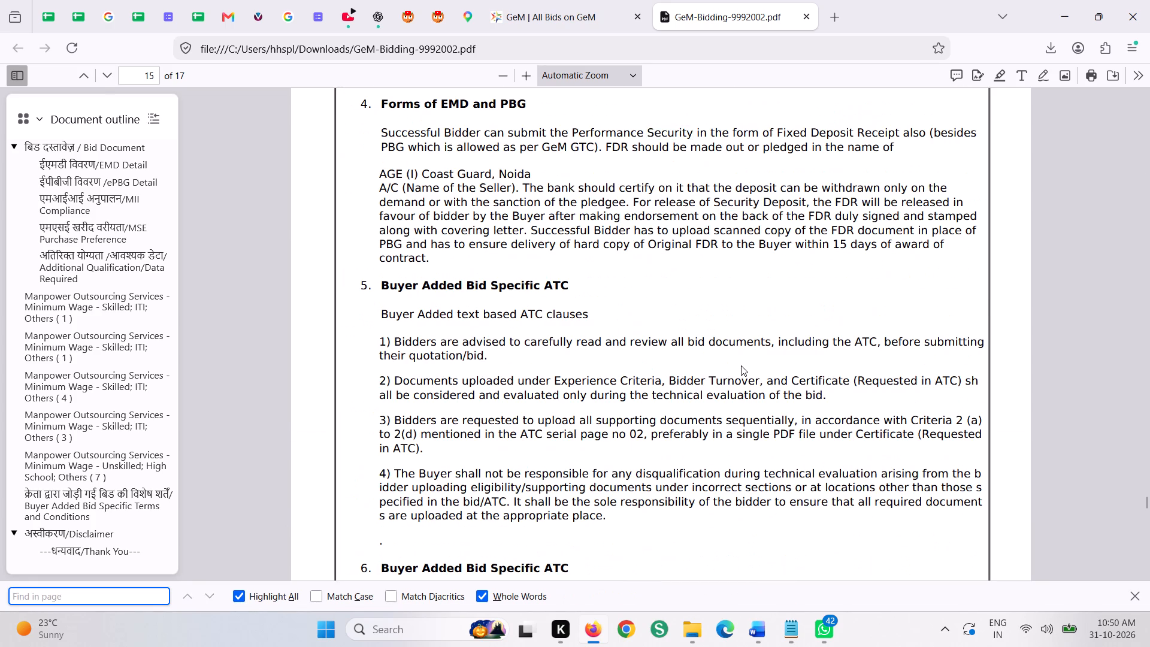
key(BackSpace)
key(BackSpace)
text(WATCH)
key(BackSpace)
key(BackSpace)
key(BackSpace)
key(BackSpace)
key(BackSpace)
key(BackSpace)
key(BackSpace)
text(CH)
text(OWK)
text(IDA)
key(r)
key(BackSpace)
key(BackSpace)
key(BackSpace)
key(BackSpace)
key(BackSpace)
key(BackSpace)
key(BackSpace)
key(BackSpace)
key(BackSpace)
key(BackSpace)
key(BackSpace)
key(BackSpace)
key(BackSpace)
key(BackSpace)
key(BackSpace)
key(BackSpace)
key(BackSpace)
key(BackSpace)
key(BackSpace)
key(BackSpace)
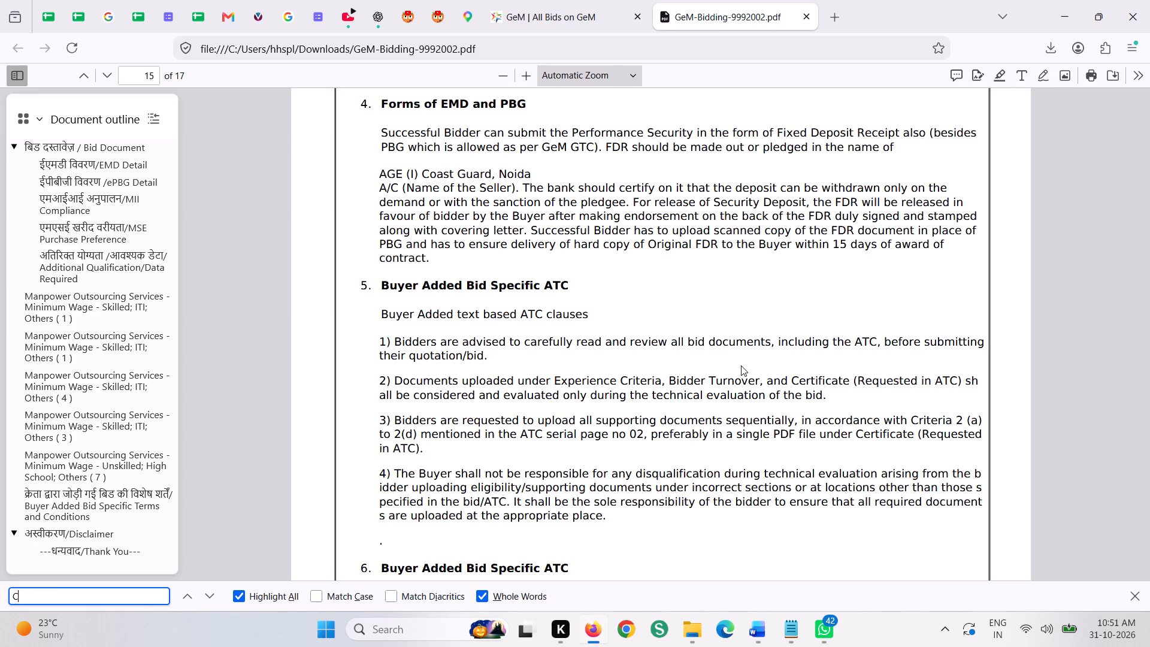
Open the scope of work document linked in the bid, read through it, and return to the bid document.
scroll(741, 365, up, 19)
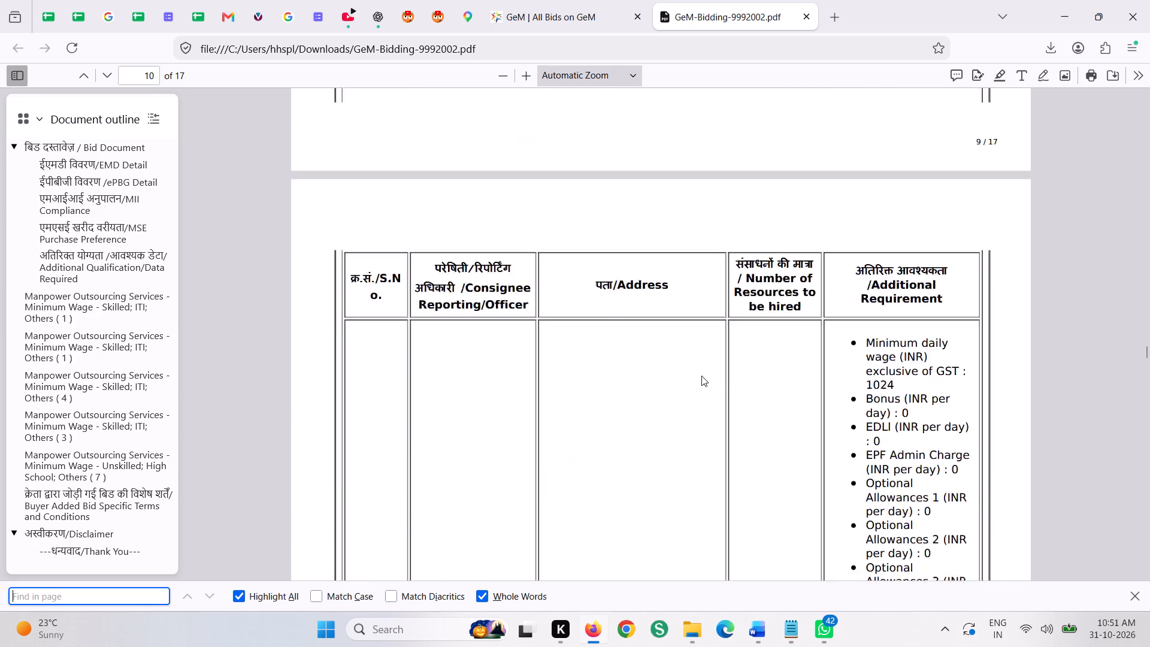
scroll(701, 376, up, 20)
scroll(694, 373, down, 5)
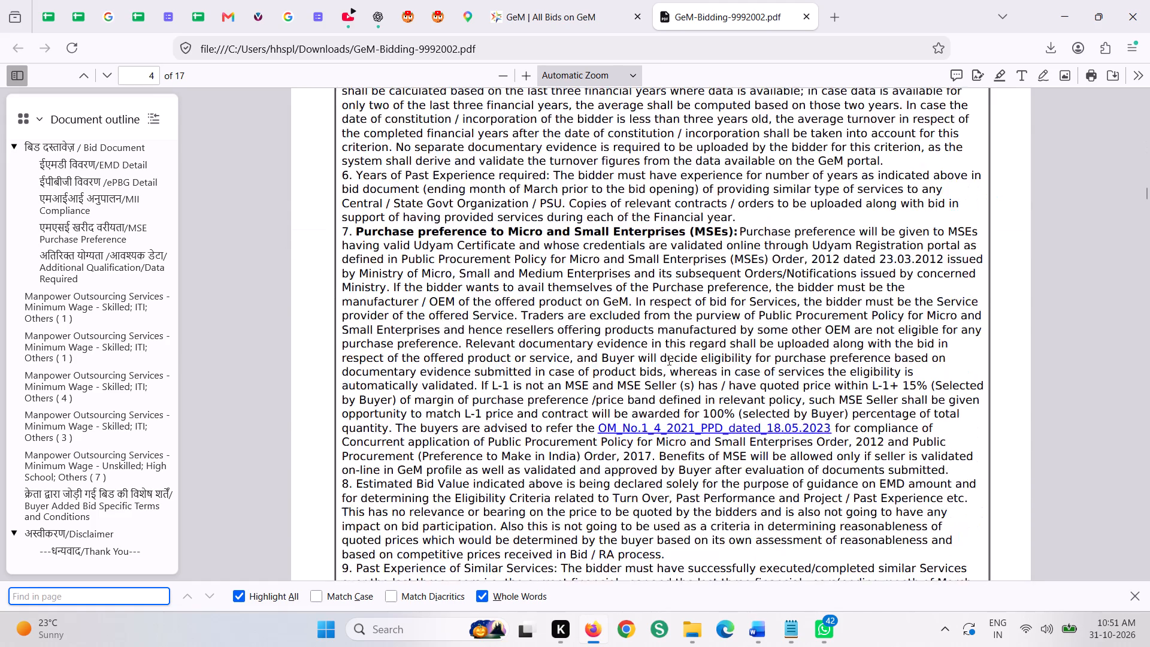
scroll(662, 359, down, 2)
click(625, 361)
scroll(541, 329, up, 1)
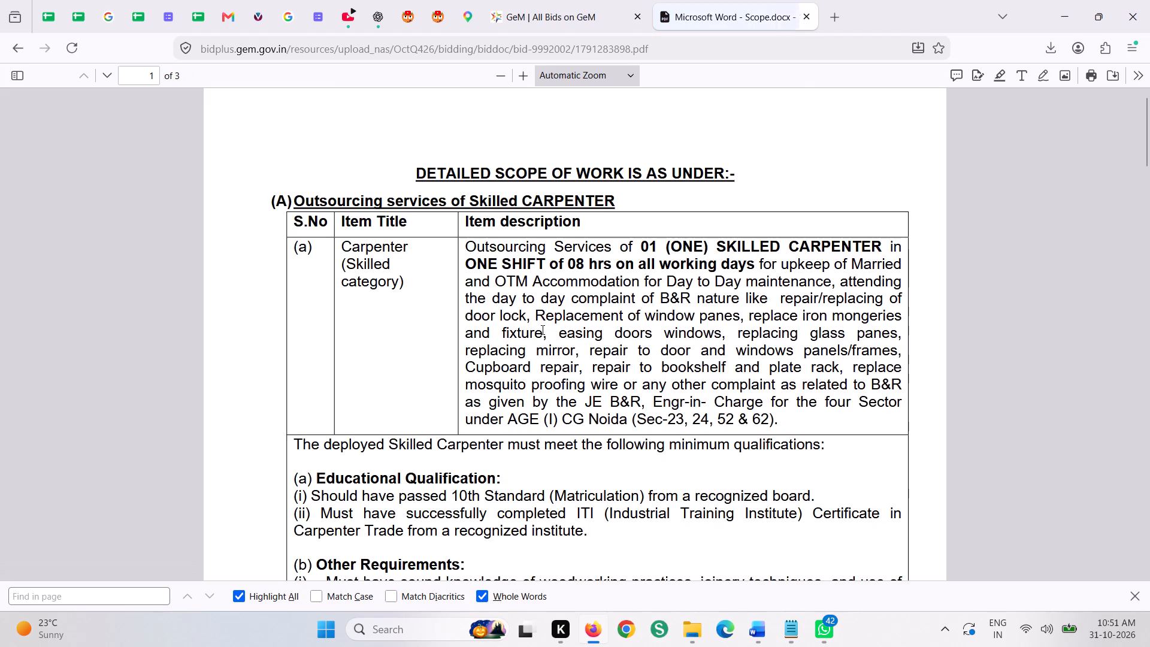
scroll(541, 329, up, 1)
scroll(543, 331, down, 12)
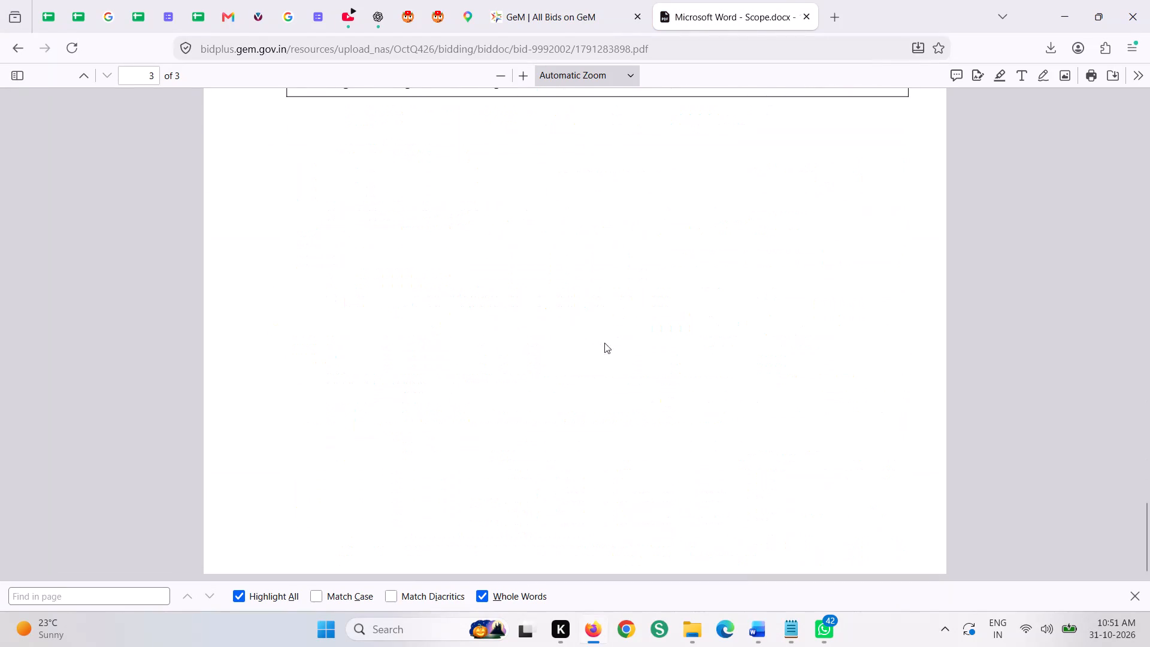
scroll(604, 343, down, 3)
click(20, 52)
Open the buyer uploaded ATC document from the bid's Buyer Added Bid Specific ATC section and read through its conditions.
scroll(613, 358, down, 15)
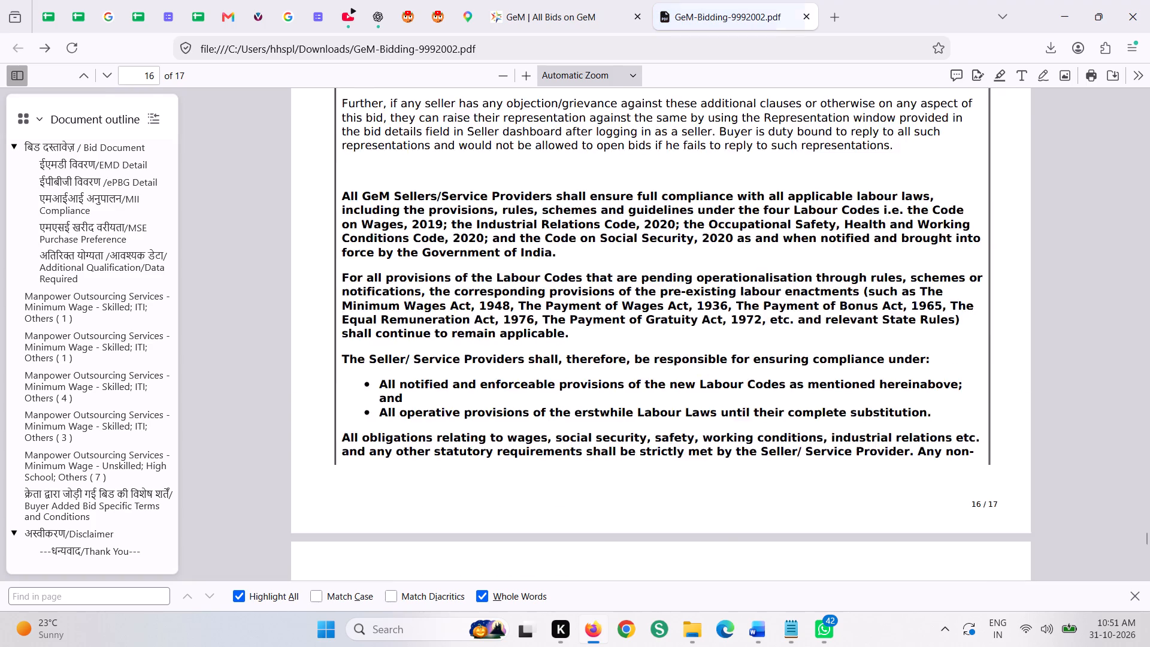
scroll(700, 347, down, 1)
scroll(706, 317, up, 8)
scroll(676, 311, down, 3)
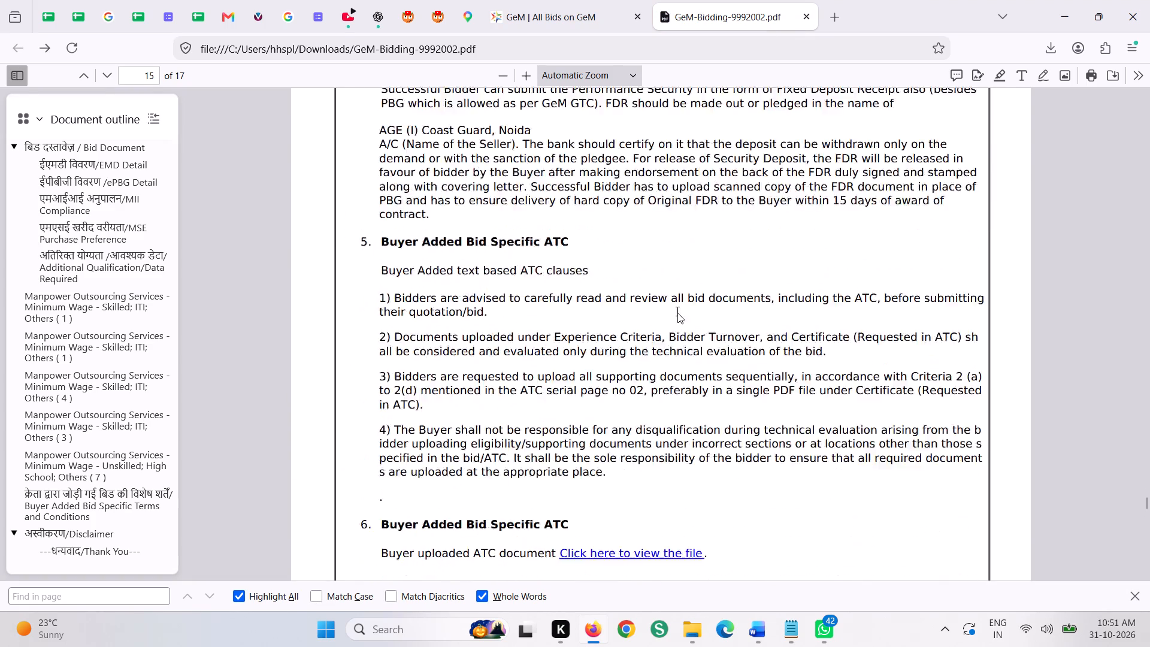
scroll(684, 316, up, 1)
click(643, 270)
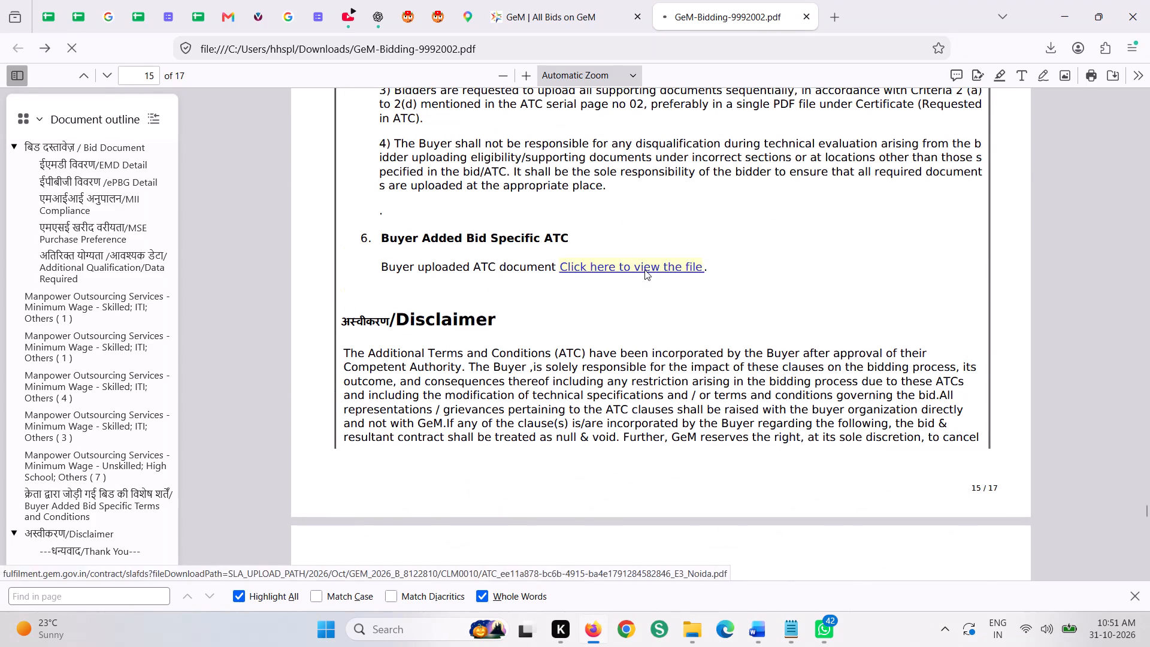
click(471, 347)
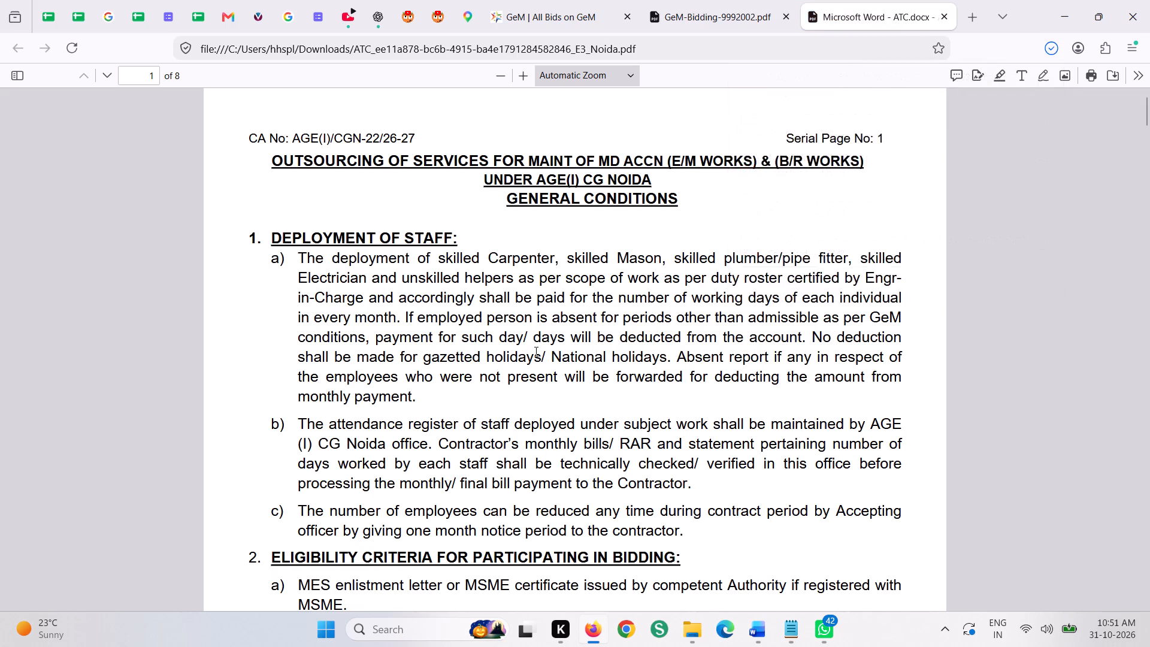
scroll(535, 351, down, 17)
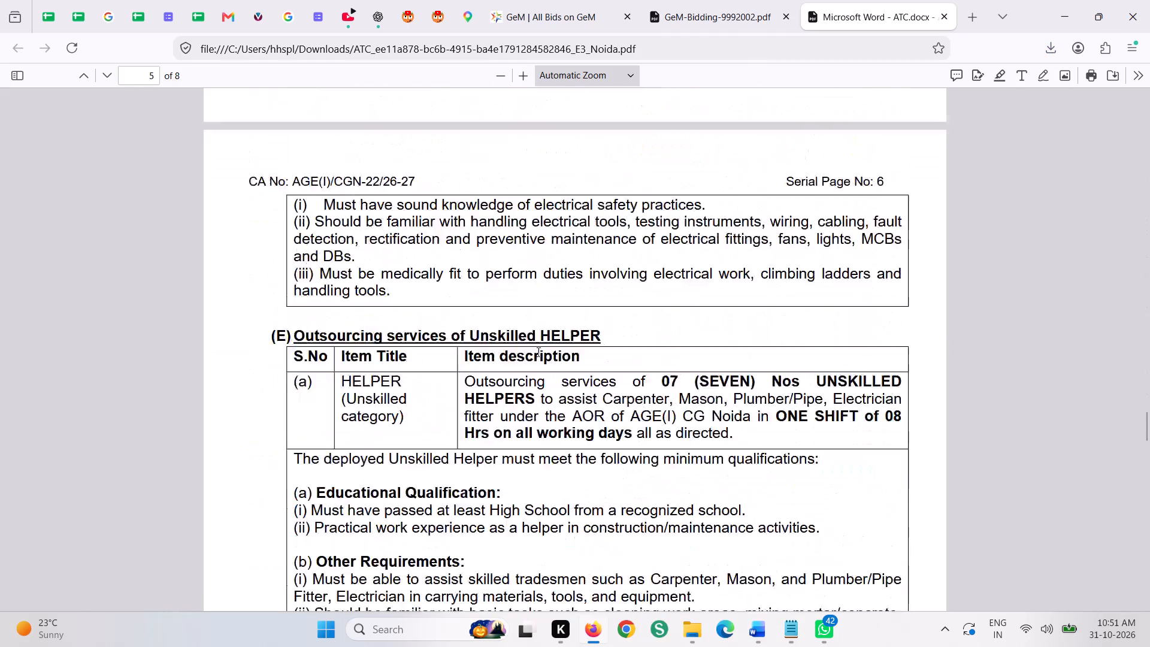
scroll(537, 352, down, 4)
Find MES in the ATC document, copy it, close the document, and enter it as the Other Comment for GEM/2026/B/8122810.
key(ctrl+f)
text(MES)
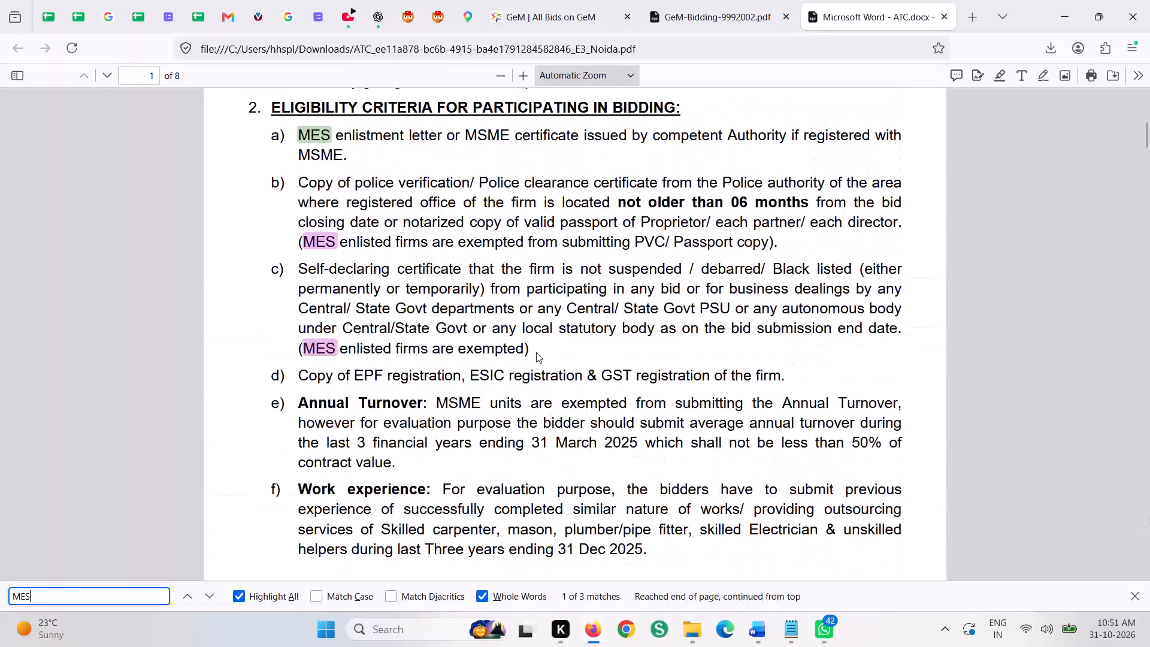
double_click(305, 134)
key(ctrl+c)
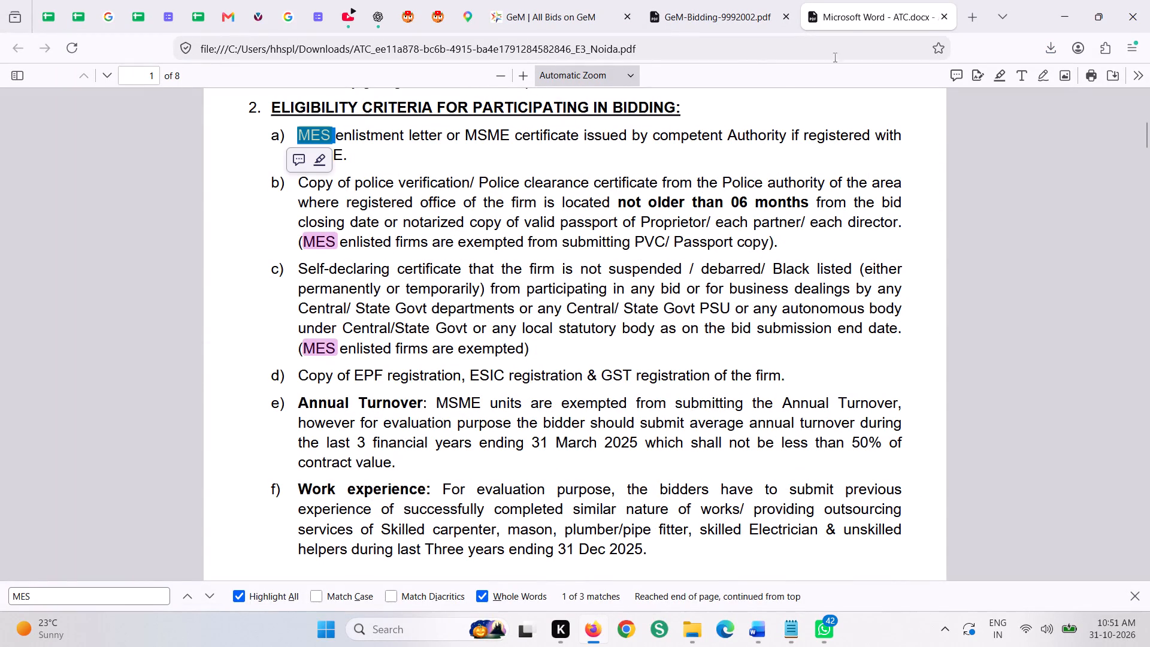
key(ctrl+c)
click(851, 0)
click(939, 16)
double_click(197, 16)
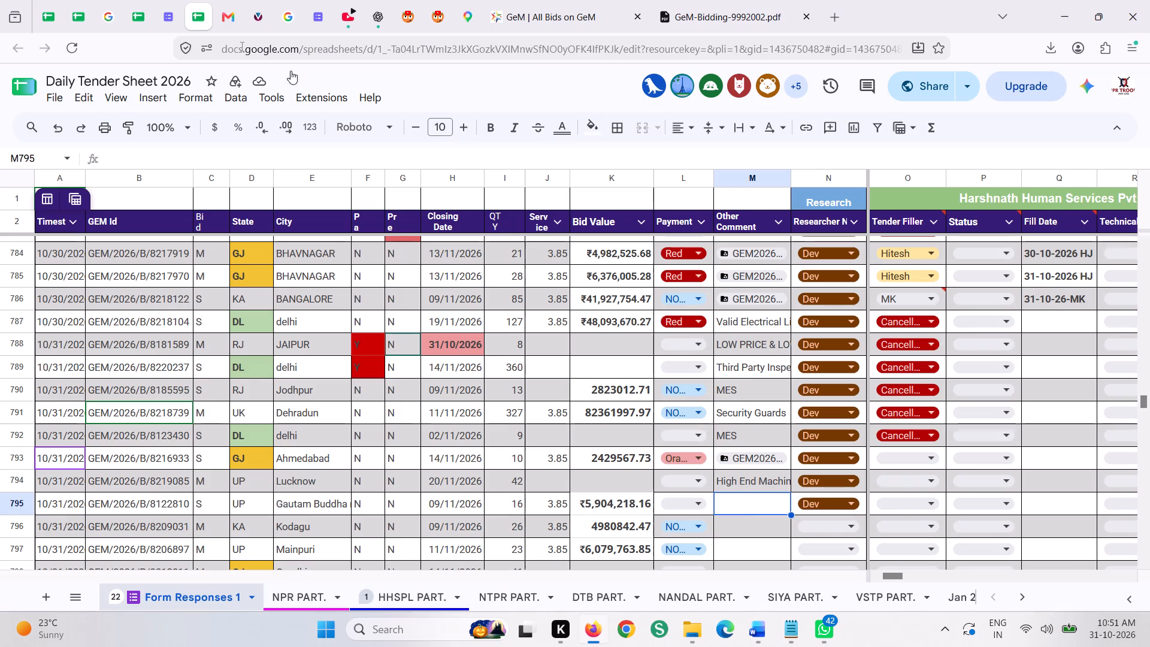
double_click(745, 508)
key(ctrl+v)
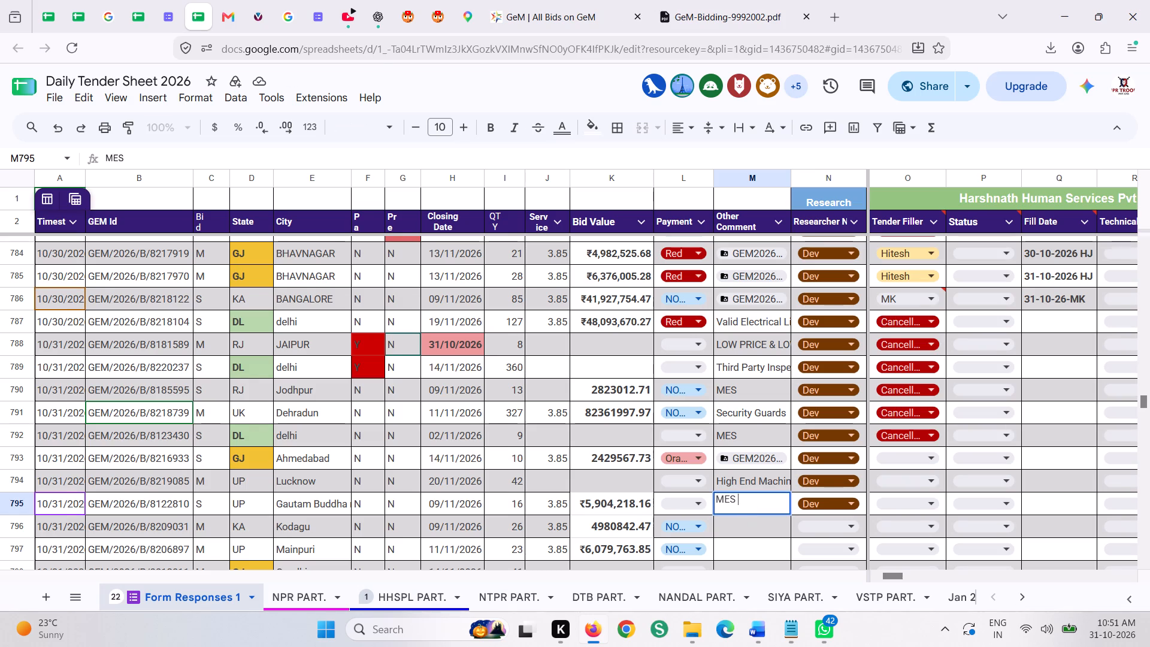
key(Tab)
click(567, 498)
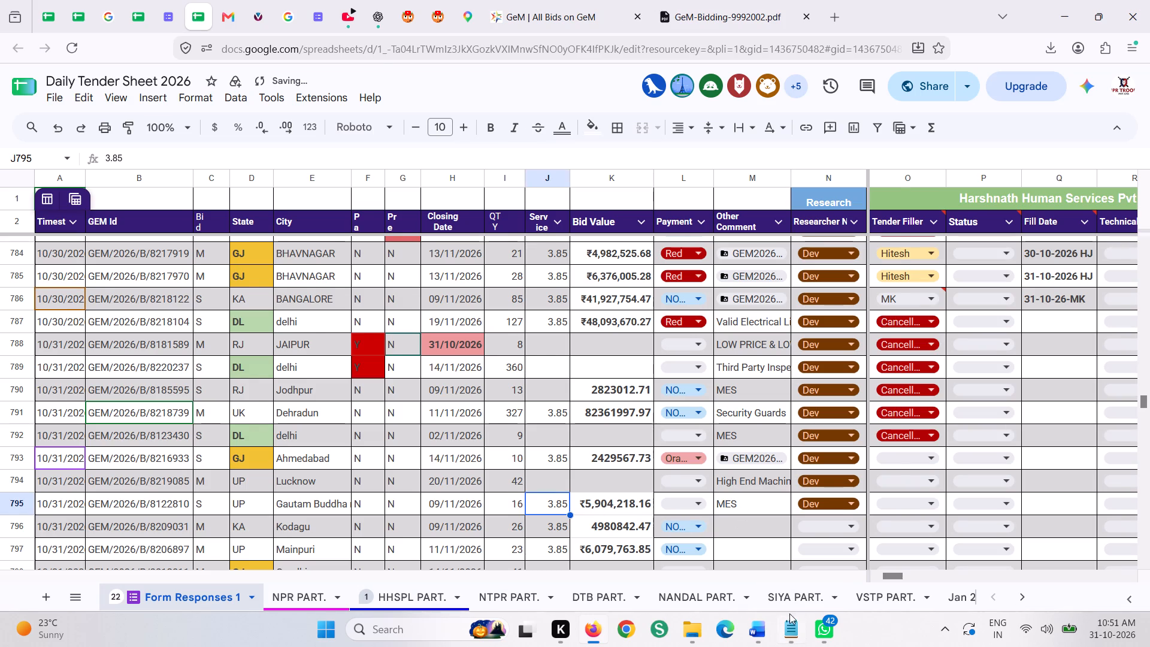
Switch to Notepad and append +2 to the tally.
click(786, 631)
text(+2)
Switch back to the tender sheet and assign Dev as researcher for GEM/2026/B/8209031.
key(alt+Tab)
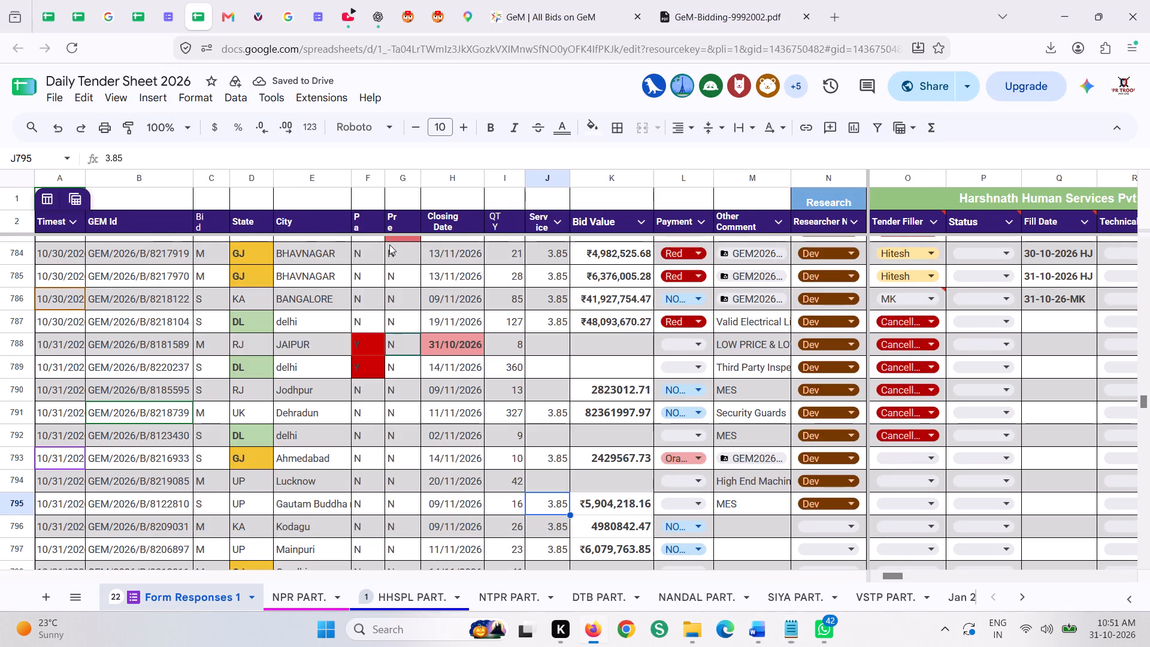
scroll(751, 415, down, 1)
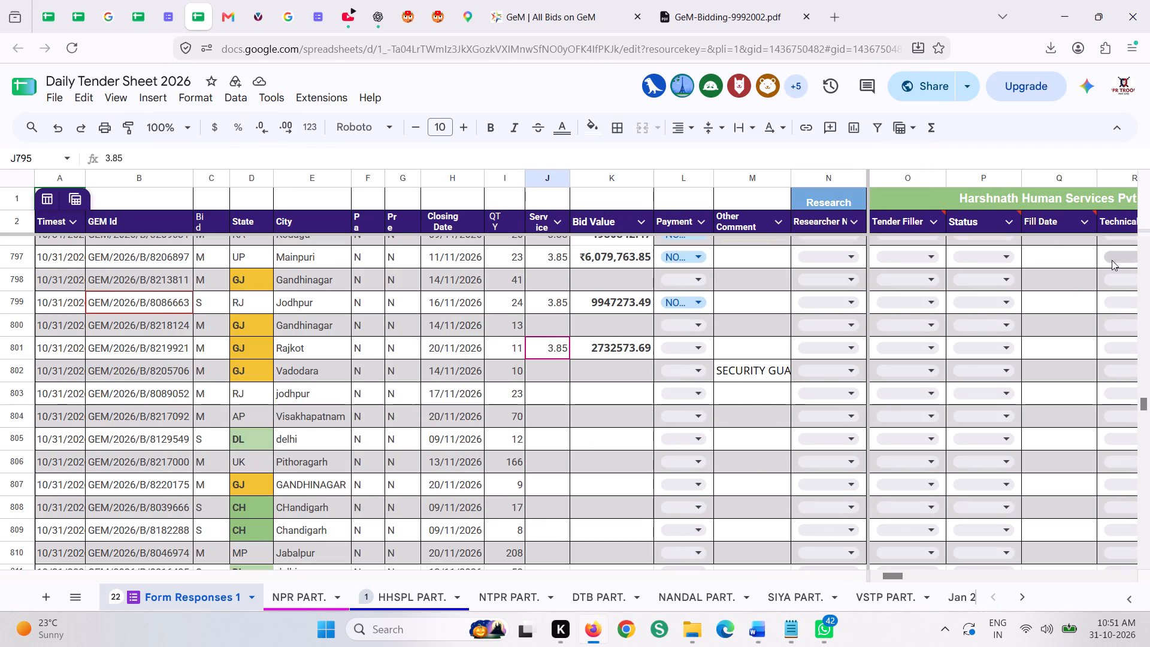
click(1144, 238)
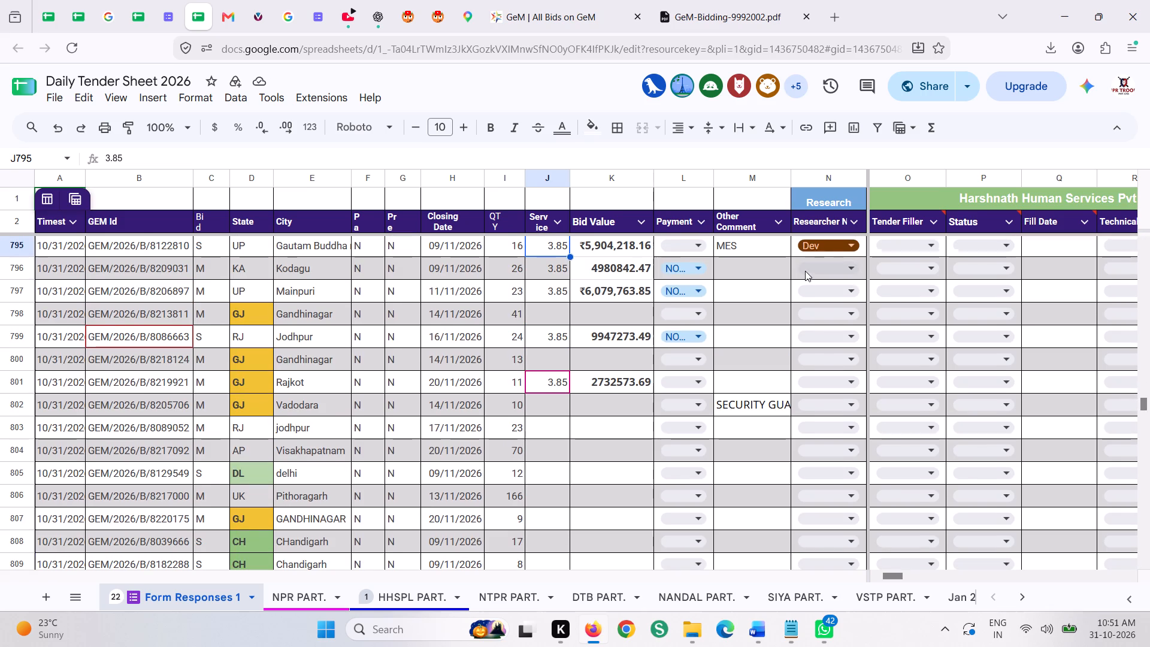
click(805, 271)
click(809, 292)
click(743, 284)
click(746, 271)
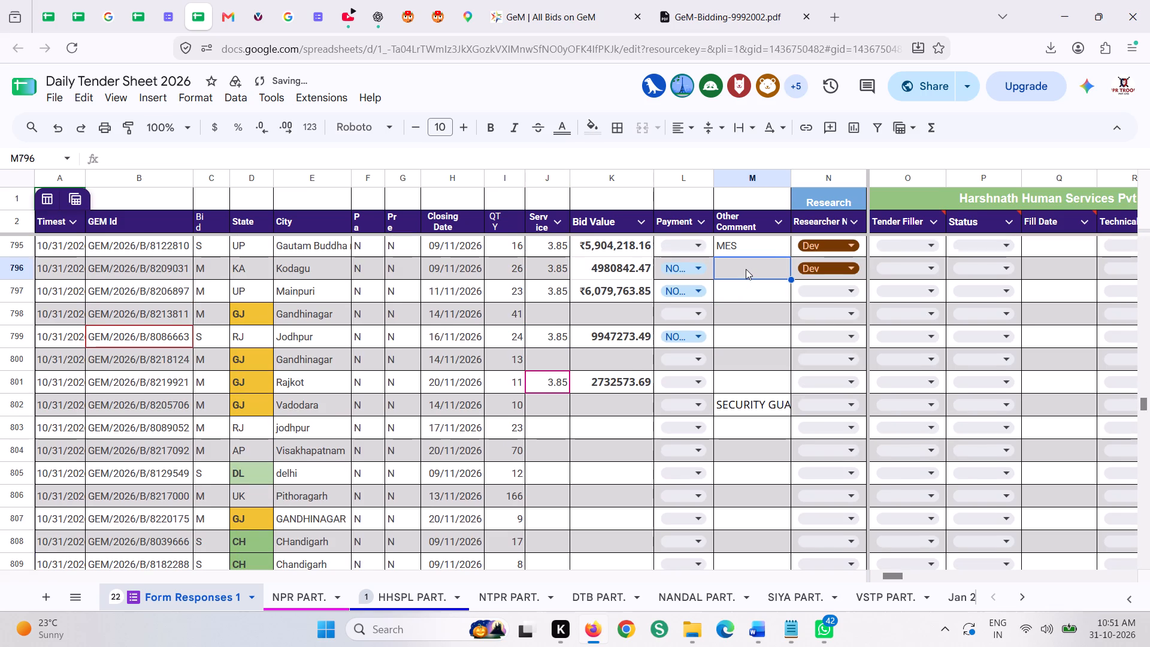
Copy the bid number GEM/2026/B/8209031, close the previous bid document, and search the GeM bid listing for that number.
key(Left)
key(Left)
key(Left)
key(Left)
key(Left)
key(Left)
key(Left)
key(Left)
key(Left)
key(Left)
key(Left)
key(Left)
key(Left)
key(Left)
key(Left)
key(Left)
key(Left)
key(Right)
key(ctrl+c)
key(Right)
key(Right)
key(Right)
key(Right)
key(Right)
key(Right)
key(Right)
key(Right)
key(Right)
key(Right)
key(Right)
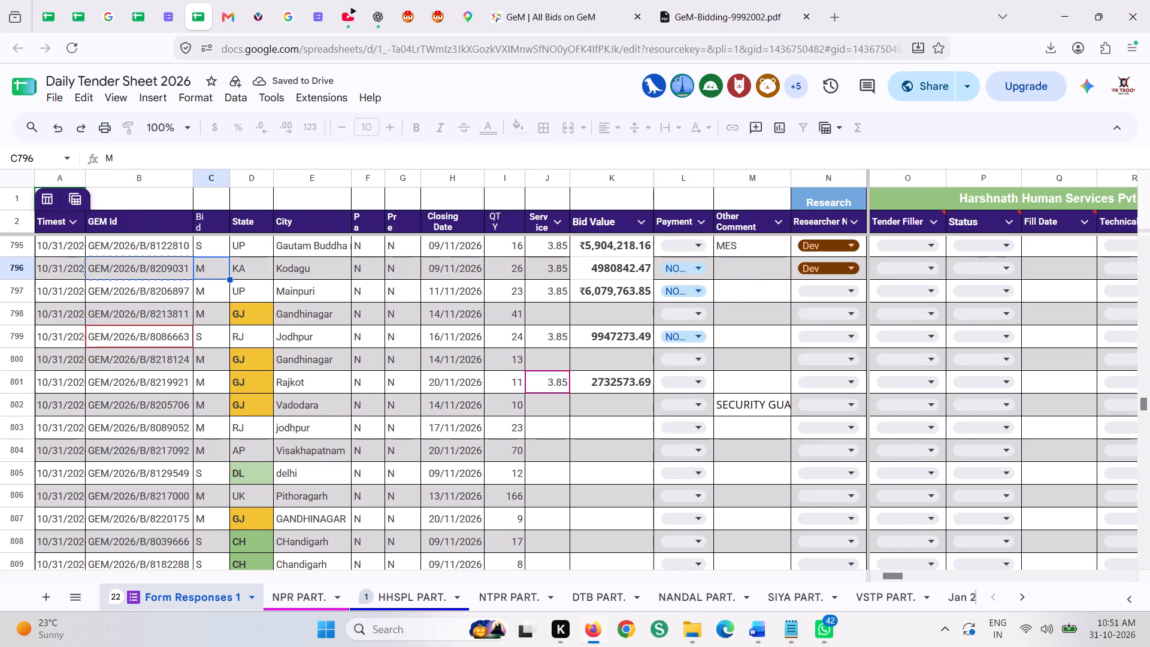
key(Right)
key(Left)
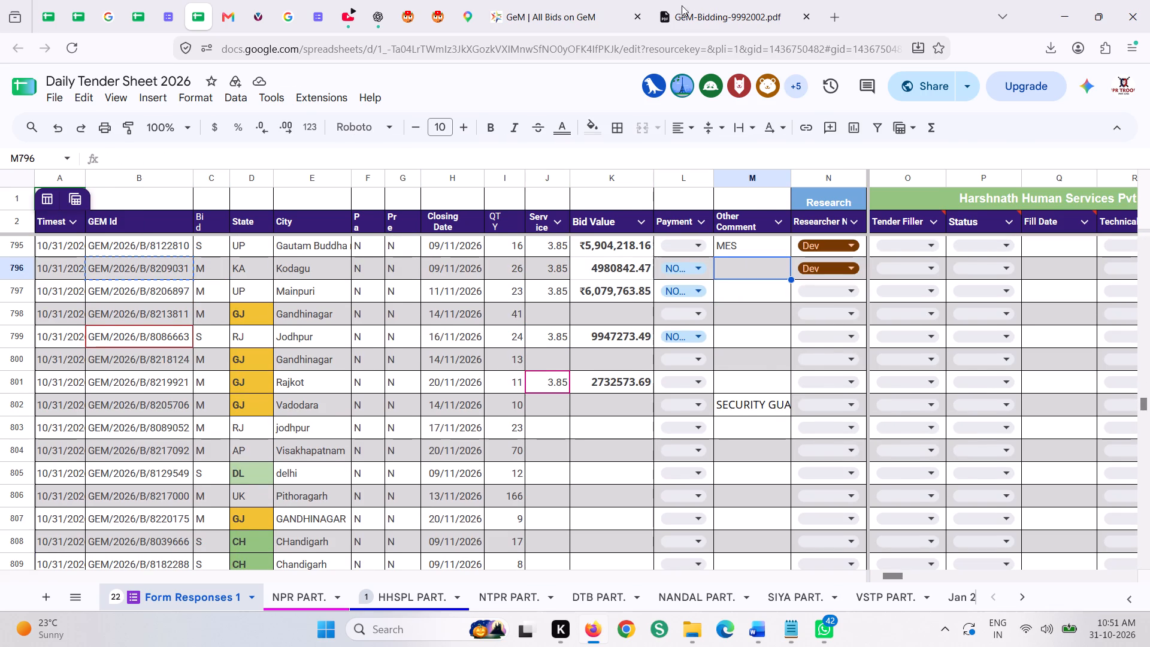
click(745, 0)
click(805, 13)
drag(903, 240, 646, 225)
key(ctrl+v)
key(Return)
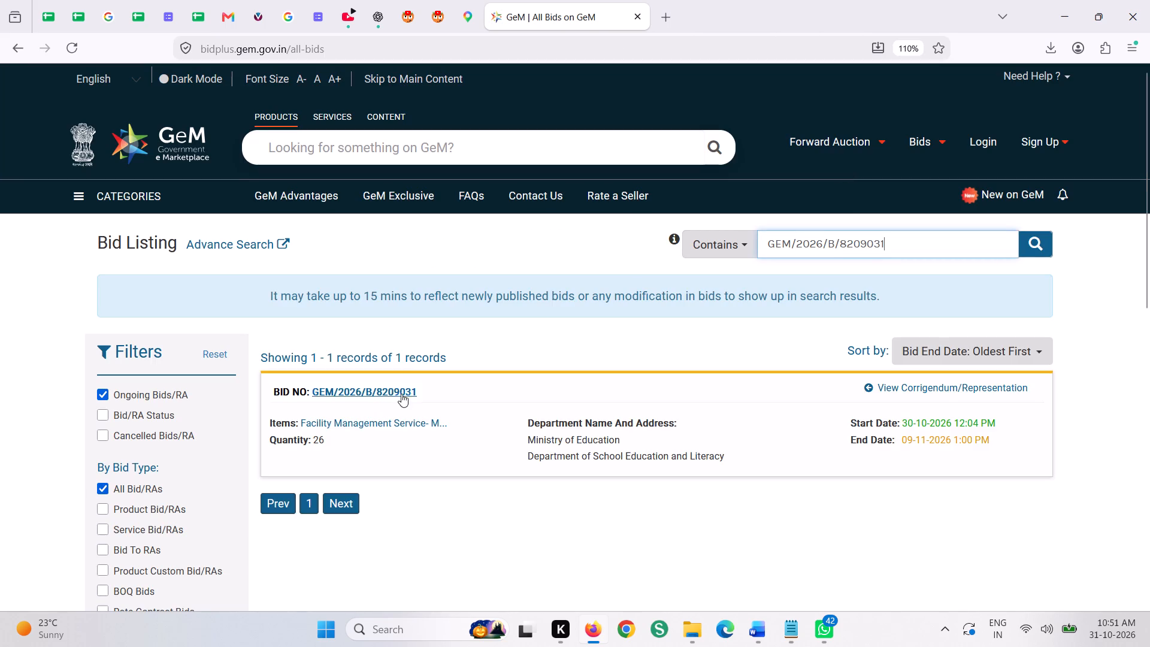
Open the bid document for GEM/2026/B/8209031, read the bid details, and search it for SECURITY.
click(401, 394)
click(429, 371)
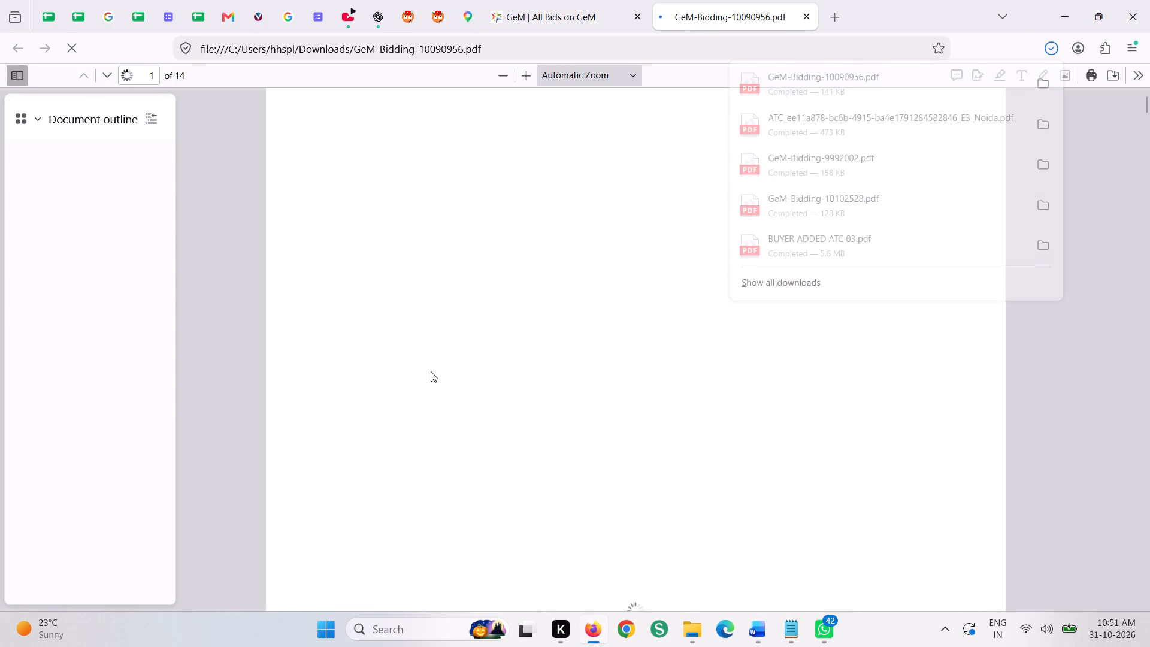
scroll(602, 406, down, 1)
click(697, 391)
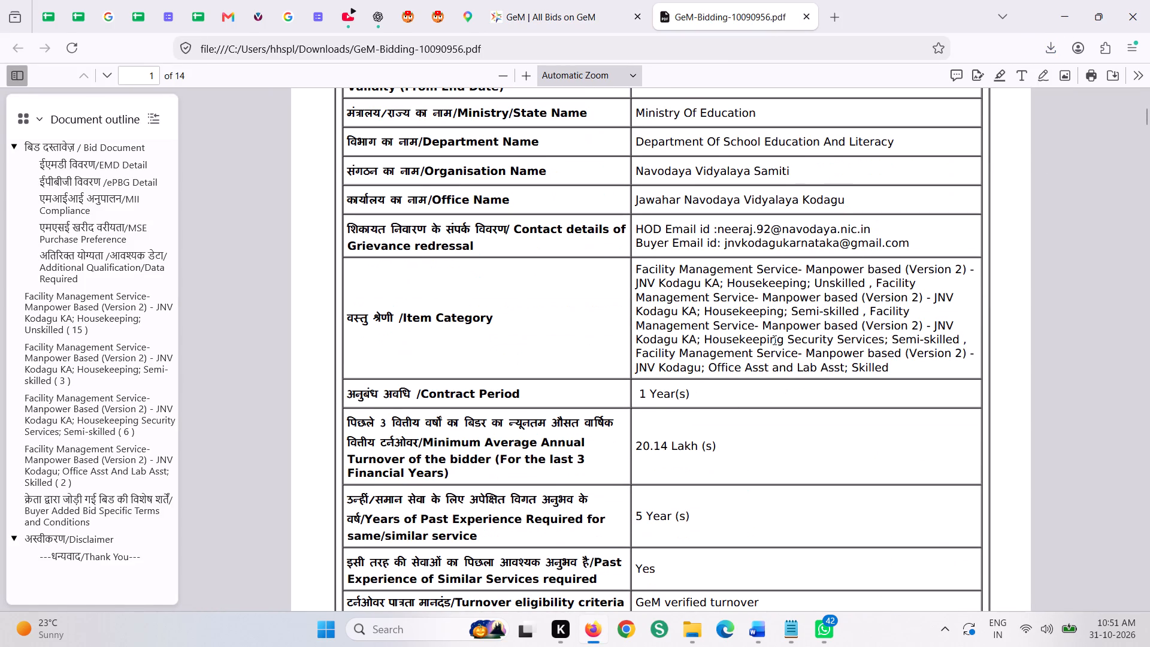
key(ctrl+f)
text(SECURITY)
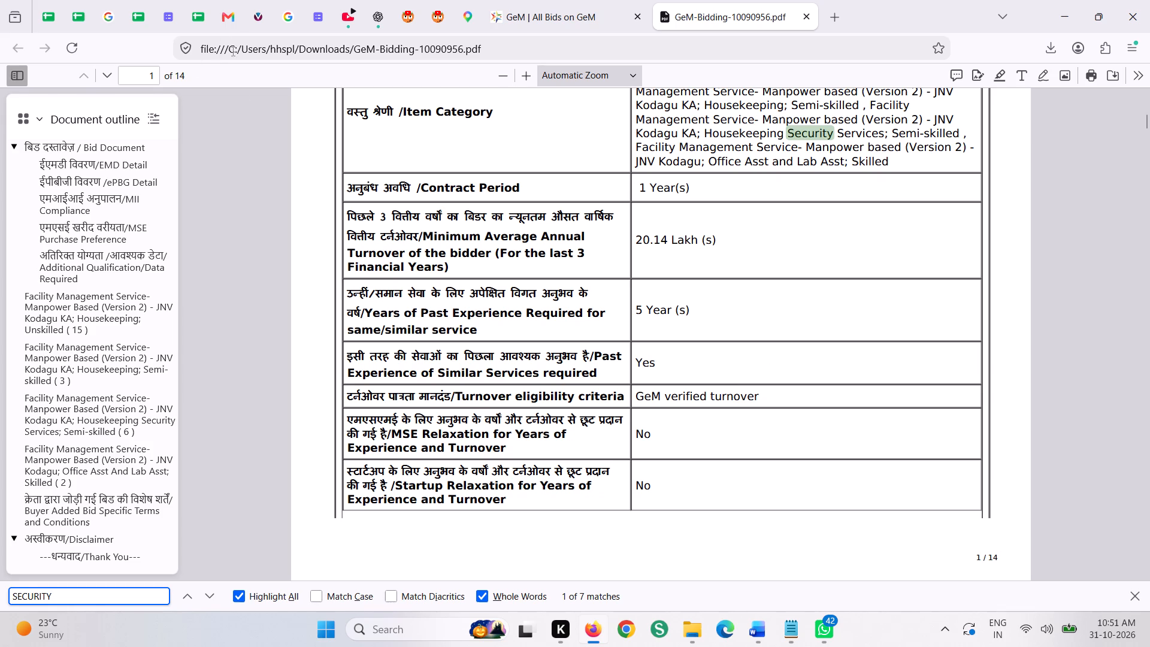
Copy "Security Services" from the bid's Item Category and enter it as the Other Comment for GEM/2026/B/8209031.
click(193, 29)
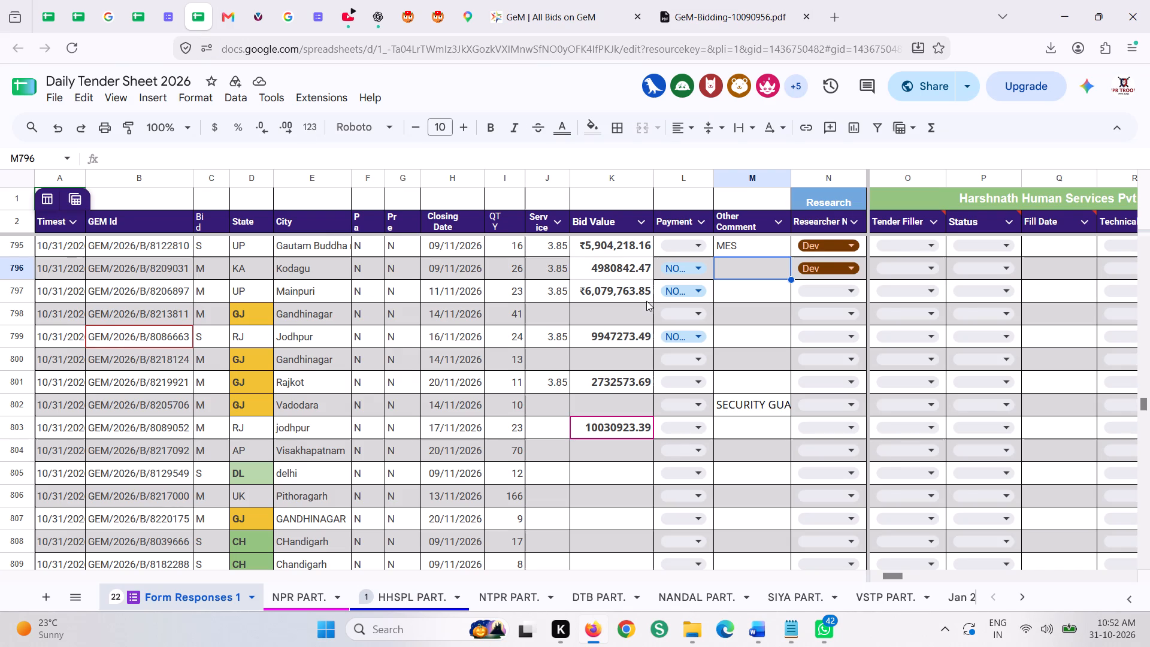
click(747, 0)
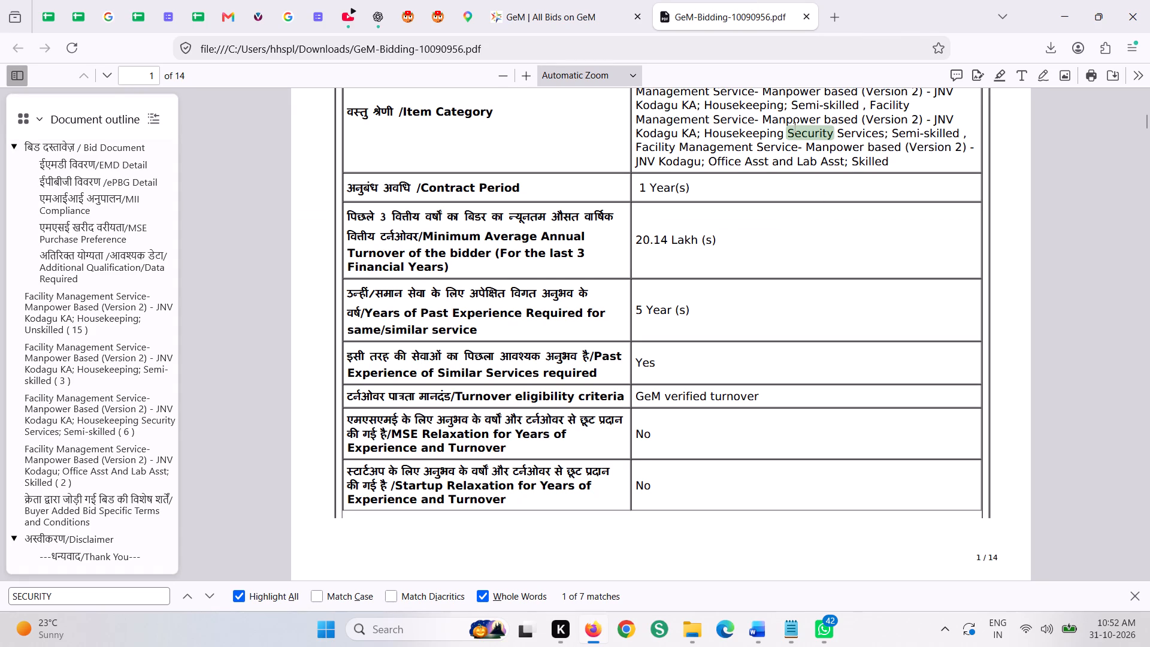
click(792, 131)
drag(792, 131, 879, 134)
key(ctrl+c)
key(ctrl+c)
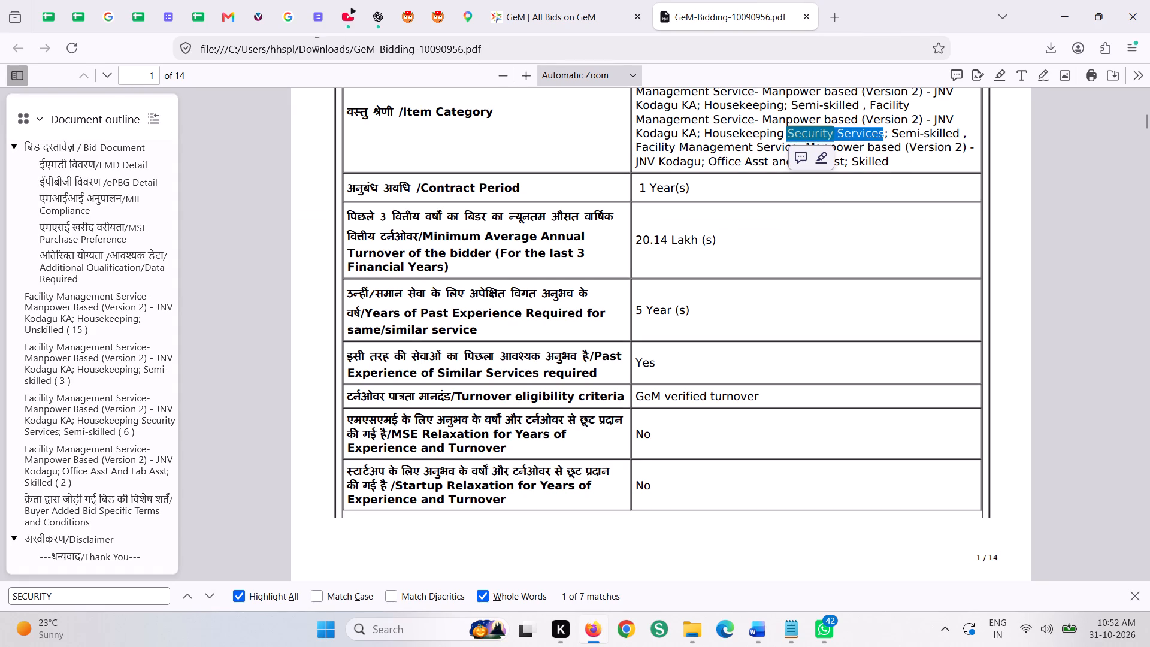
click(204, 16)
double_click(728, 270)
key(ctrl+v)
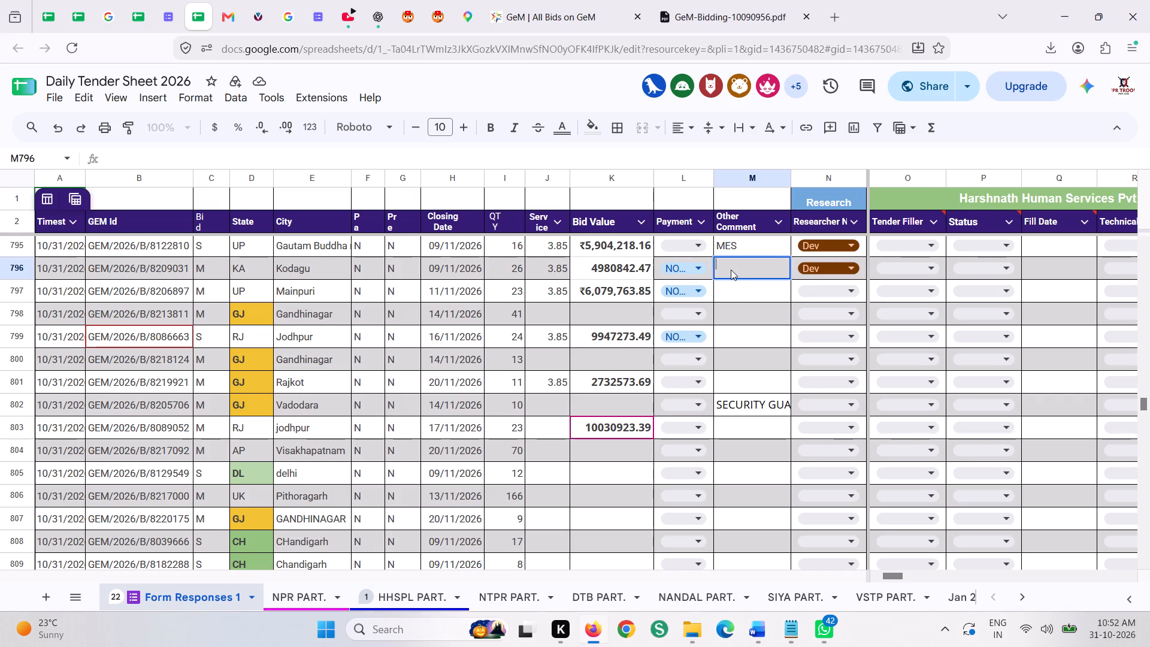
key(Tab)
click(580, 314)
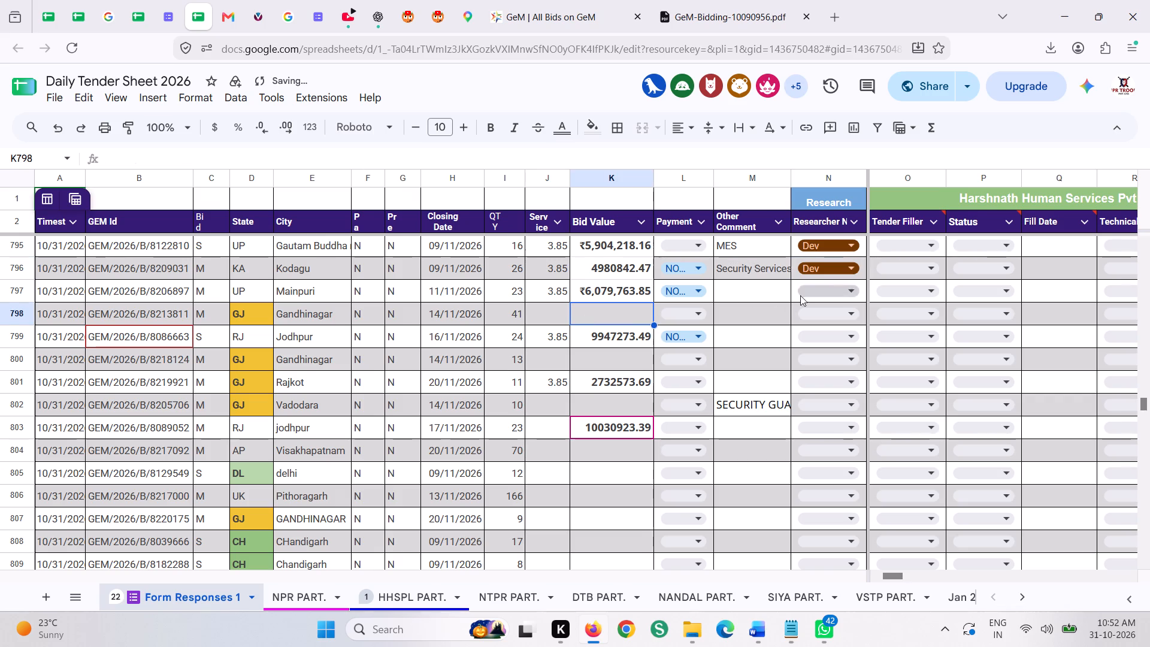
Assign Dev as researcher for GEM/2026/B/8206897.
click(805, 289)
click(804, 313)
click(743, 292)
Switch to Notepad and append +1 to the CANCEL tally.
click(788, 627)
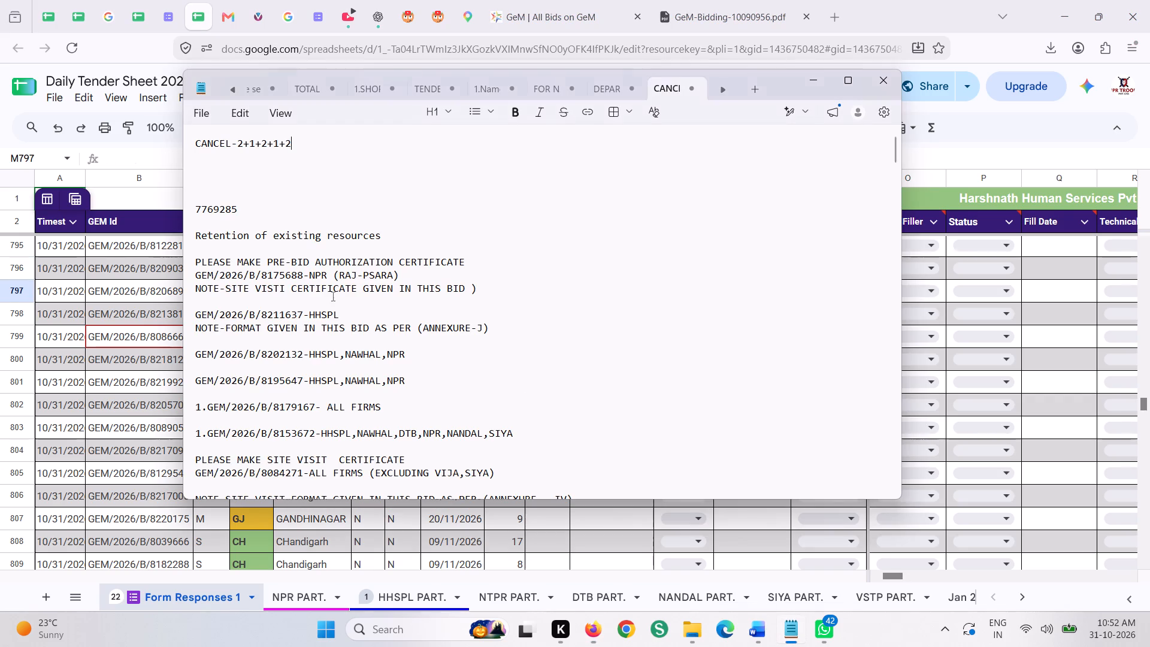
text(+1)
Return to the tender sheet, copy the bid number GEM/2026/B/8206897, close the old bid document, and search the GeM bid listing for that number.
key(alt+Tab)
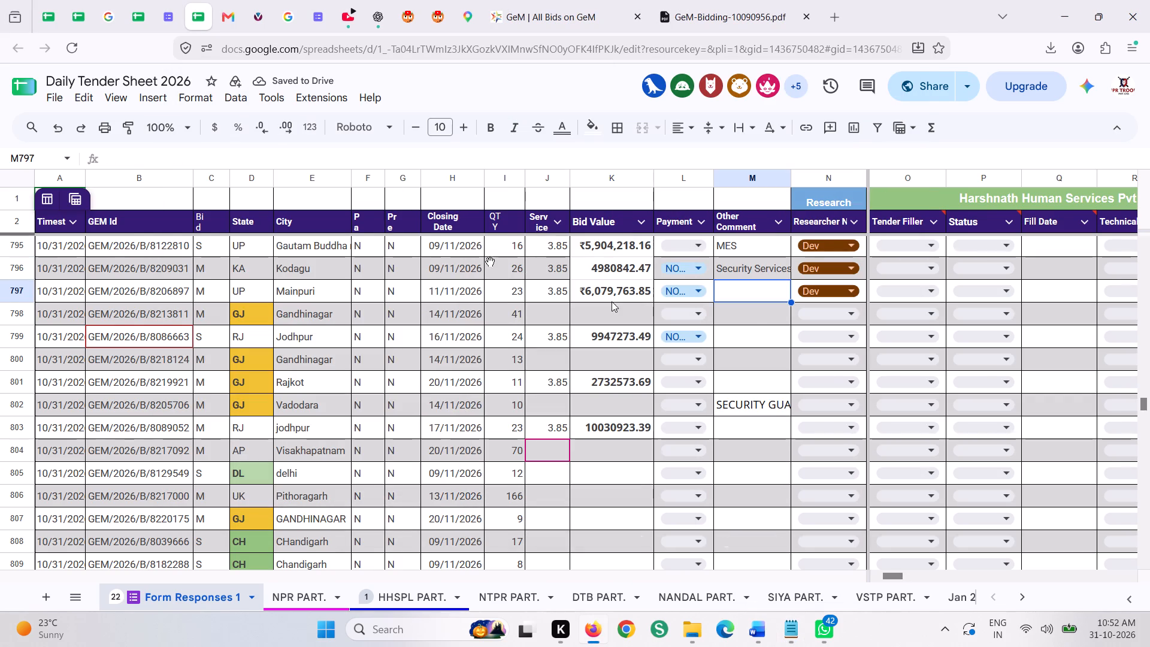
key(Left)
key(Left)
key(Left)
key(Left)
key(Left)
key(Left)
key(Left)
key(Left)
key(Left)
key(Left)
key(Left)
key(Left)
key(Left)
key(Left)
key(Left)
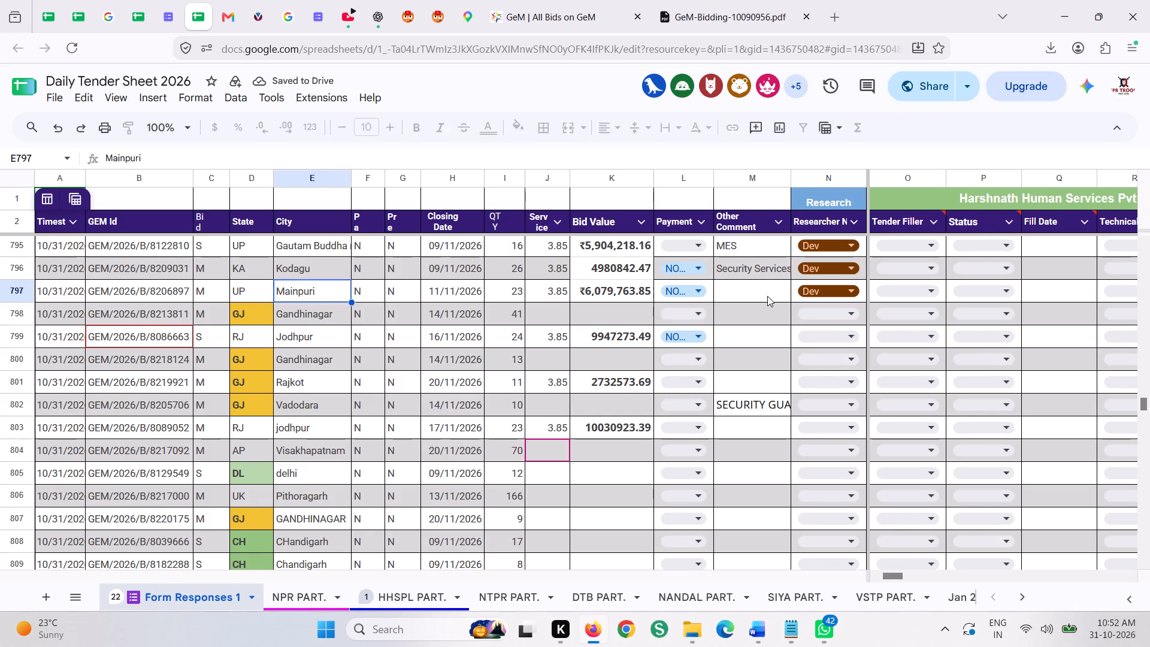
key(Right)
key(ctrl+c)
key(Right)
key(Right)
key(Right)
key(Right)
key(Right)
key(Right)
key(Right)
key(Right)
key(Right)
key(Right)
key(Right)
key(Right)
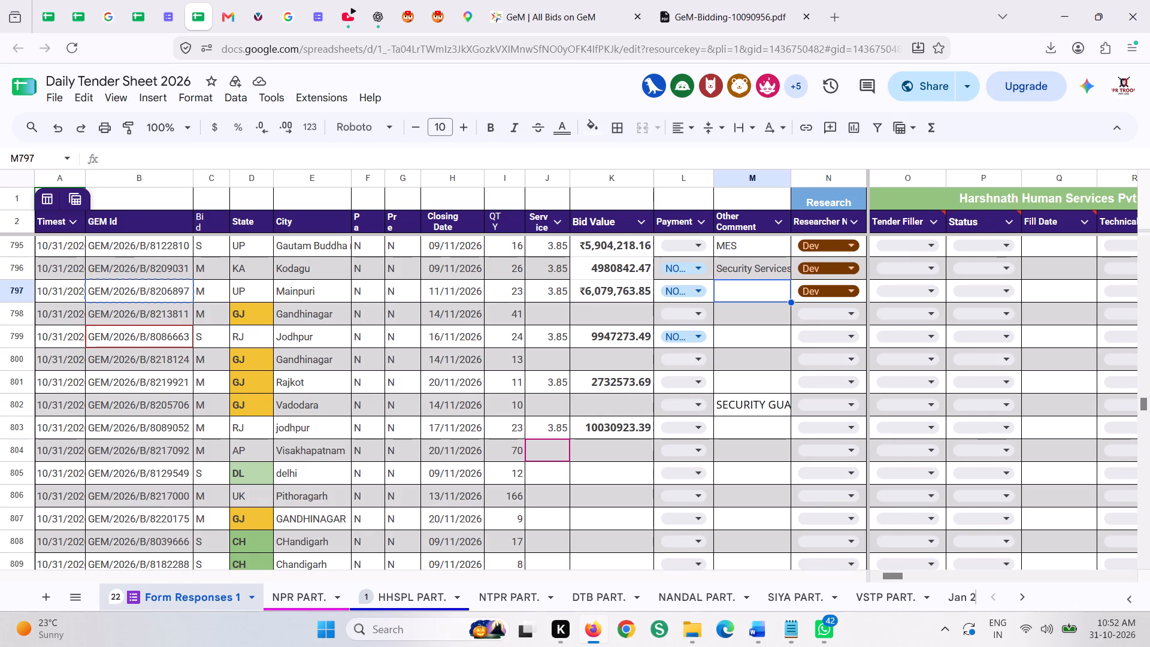
click(749, 0)
click(804, 11)
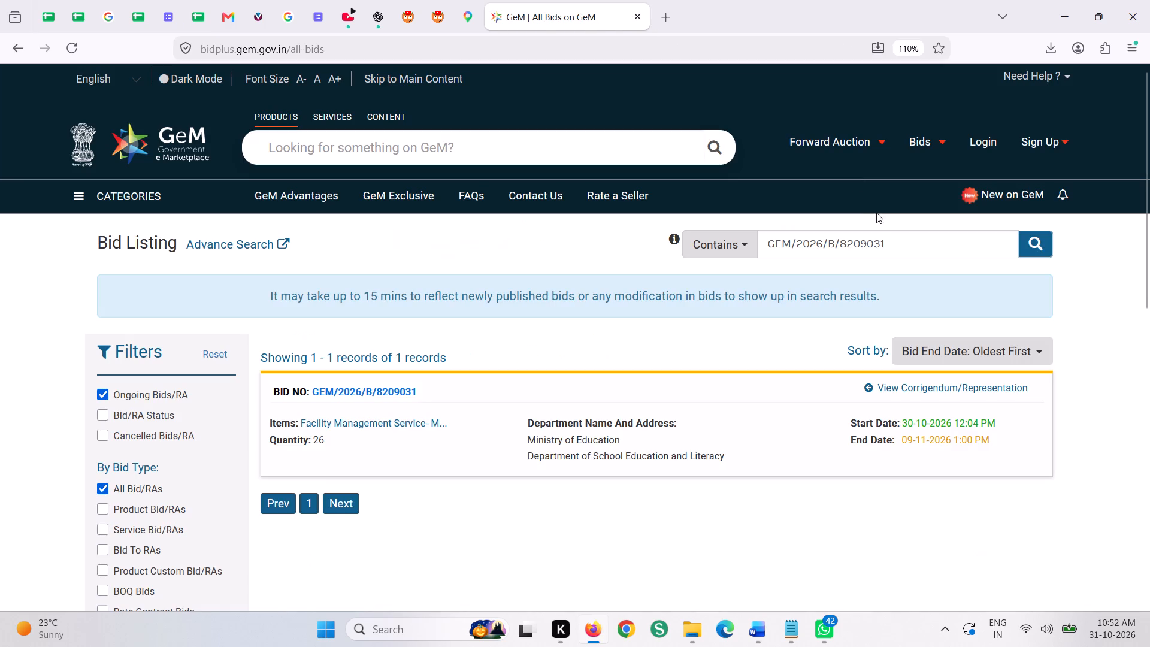
drag(904, 235, 688, 231)
key(ctrl+v)
key(Return)
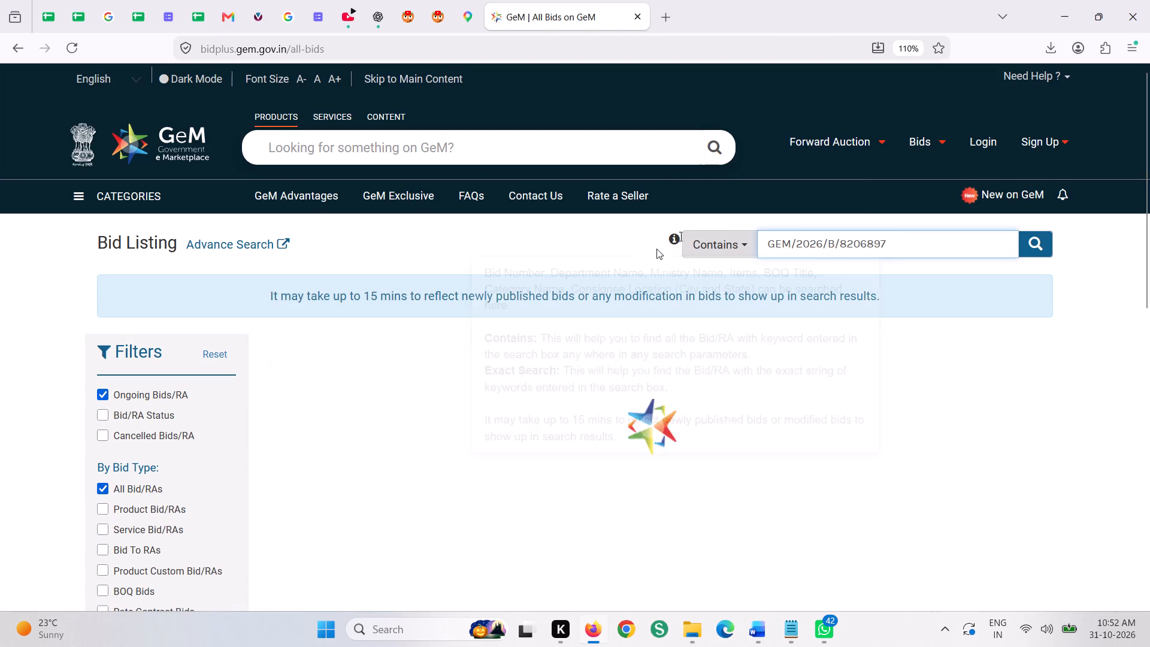
Open the bid document for GEM/2026/B/8206897, skim the bid details, and go through its occurrences of SECURITY.
click(401, 395)
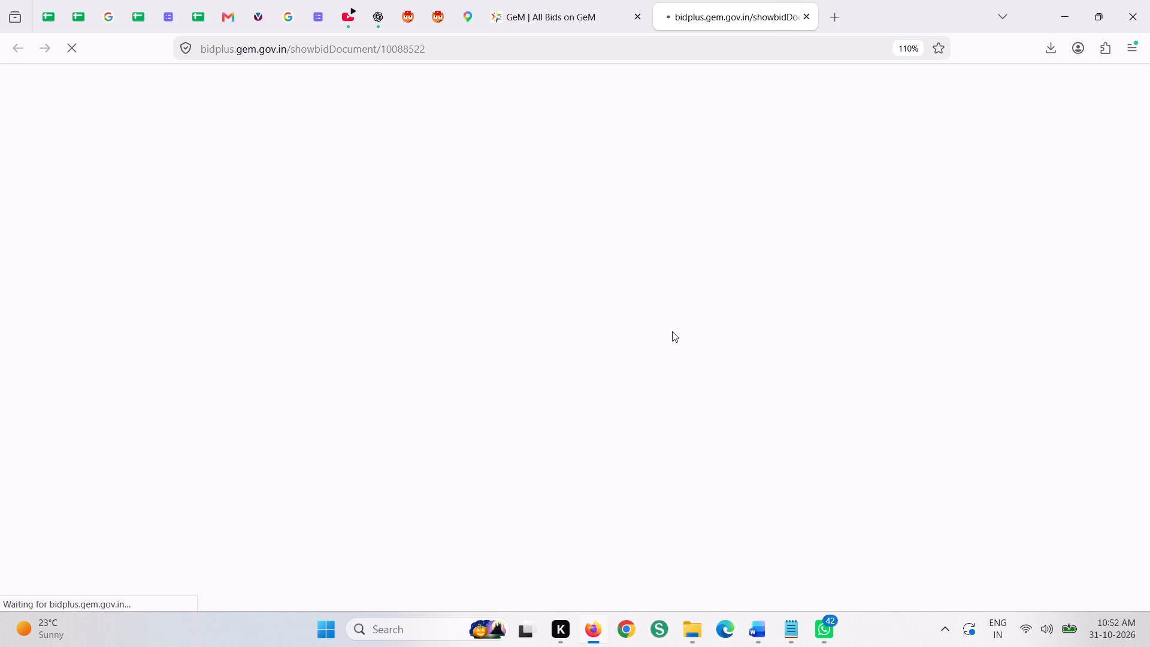
click(552, 270)
scroll(677, 316, down, 1)
click(740, 304)
scroll(674, 361, down, 1)
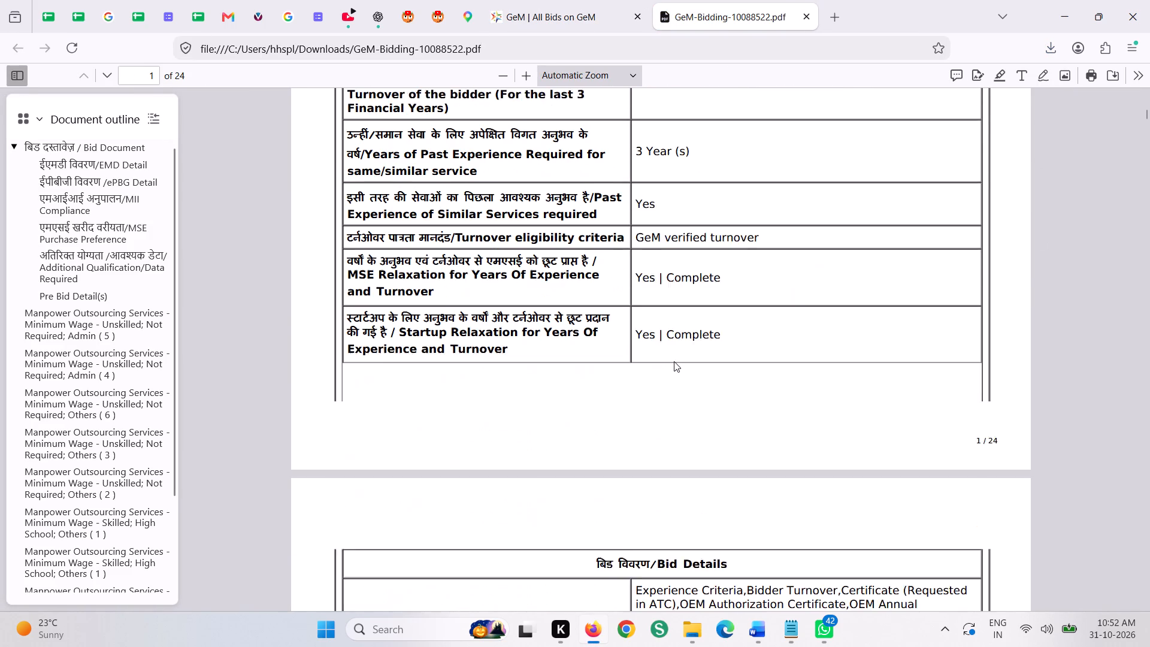
key(ctrl+f)
text(SE)
text(CU)
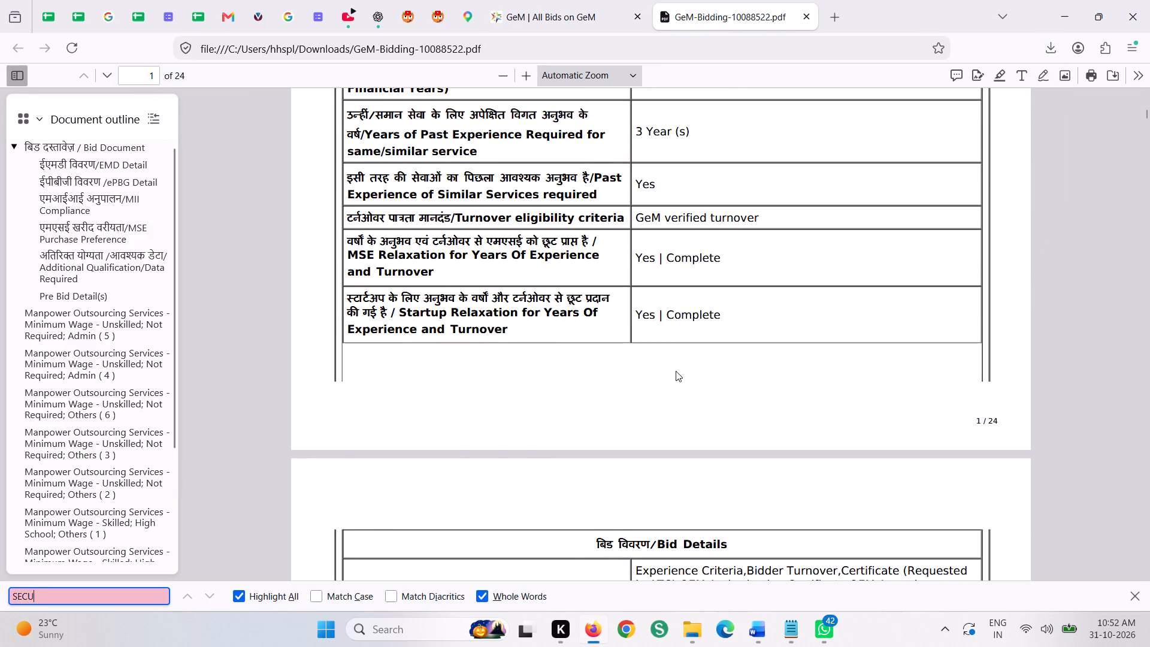
text(RITY)
key(Return)
key(Return)
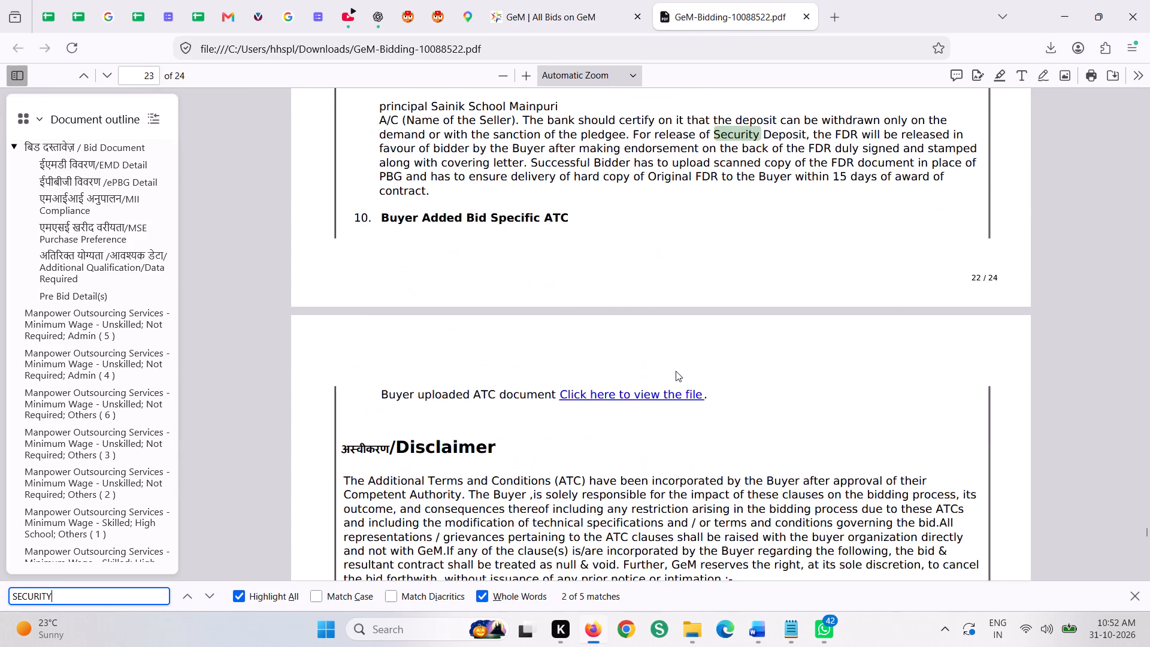
key(Return)
key(Return)
key(Return)
key(Return)
Search the GEM/2026/B/8206897 bid document for WATCH and for CHOWKIDAR, and clear the search term.
key(BackSpace)
key(BackSpace)
key(BackSpace)
key(BackSpace)
key(BackSpace)
key(BackSpace)
key(BackSpace)
key(BackSpace)
key(BackSpace)
key(BackSpace)
key(BackSpace)
key(BackSpace)
key(BackSpace)
key(BackSpace)
key(BackSpace)
key(BackSpace)
key(BackSpace)
key(BackSpace)
key(BackSpace)
key(BackSpace)
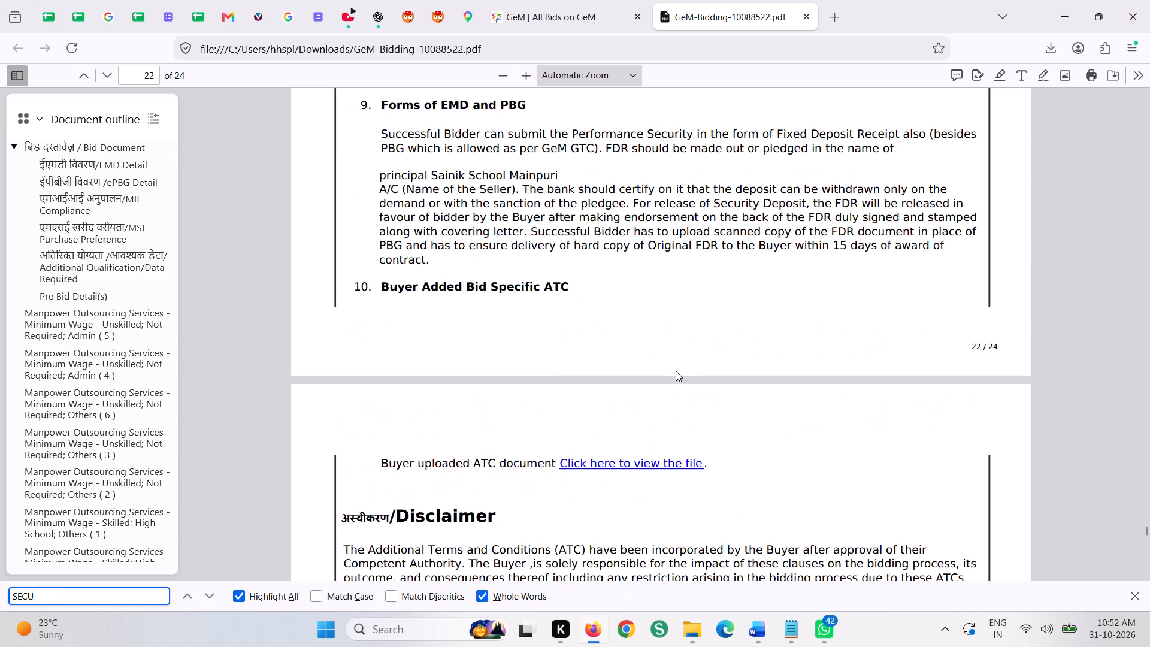
key(BackSpace)
key(BackSpace)
text(WATCH)
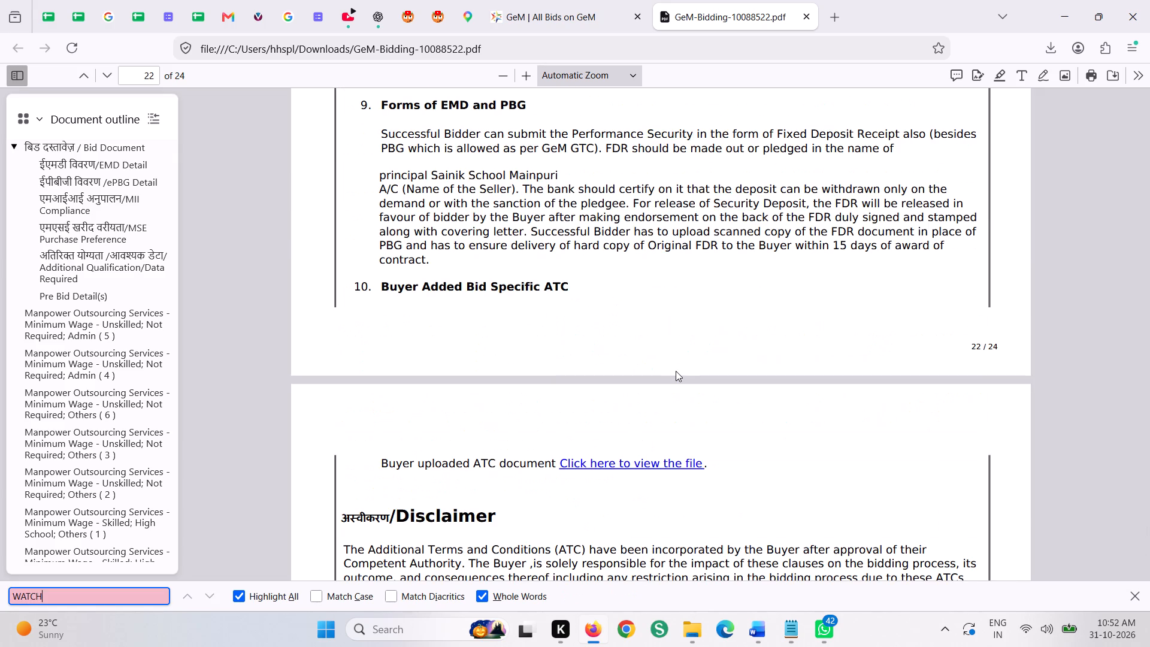
key(BackSpace)
key(BackSpace)
key(BackSpace)
key(BackSpace)
key(BackSpace)
key(BackSpace)
key(BackSpace)
text(CHOWKIDAR)
key(BackSpace)
key(BackSpace)
key(BackSpace)
key(BackSpace)
key(BackSpace)
key(BackSpace)
key(BackSpace)
key(BackSpace)
key(BackSpace)
key(BackSpace)
key(BackSpace)
key(BackSpace)
key(BackSpace)
key(BackSpace)
key(BackSpace)
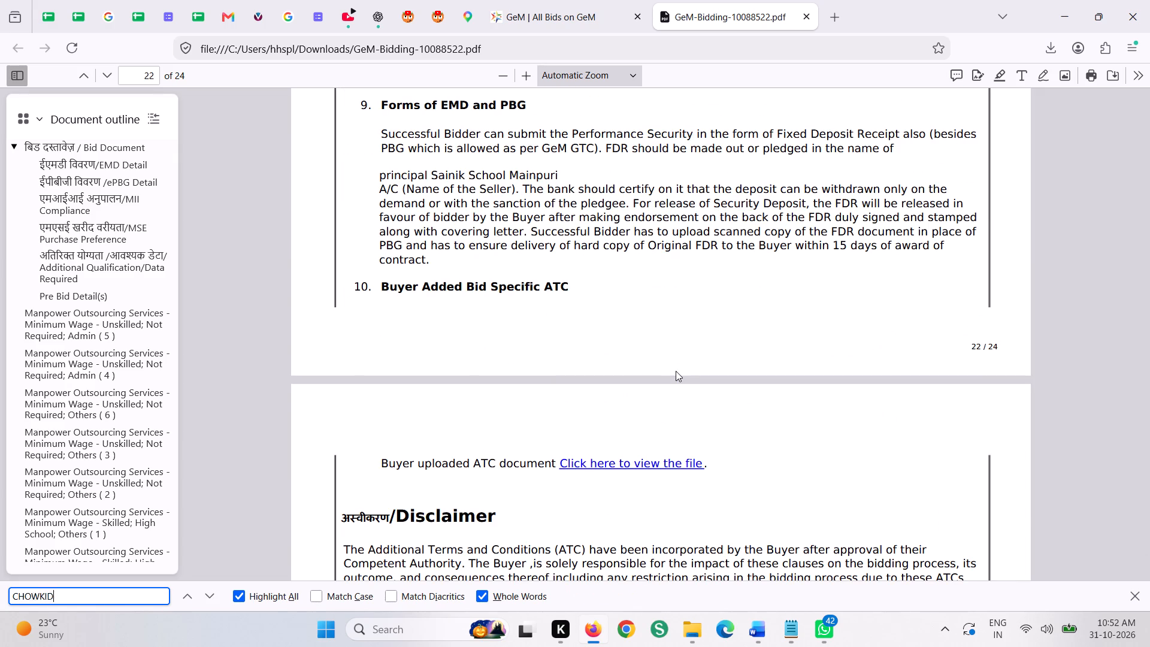
Open the Scope of work & Job description attachment 1793099348.pdf from the bid document and check its list of manpower positions.
scroll(676, 371, up, 18)
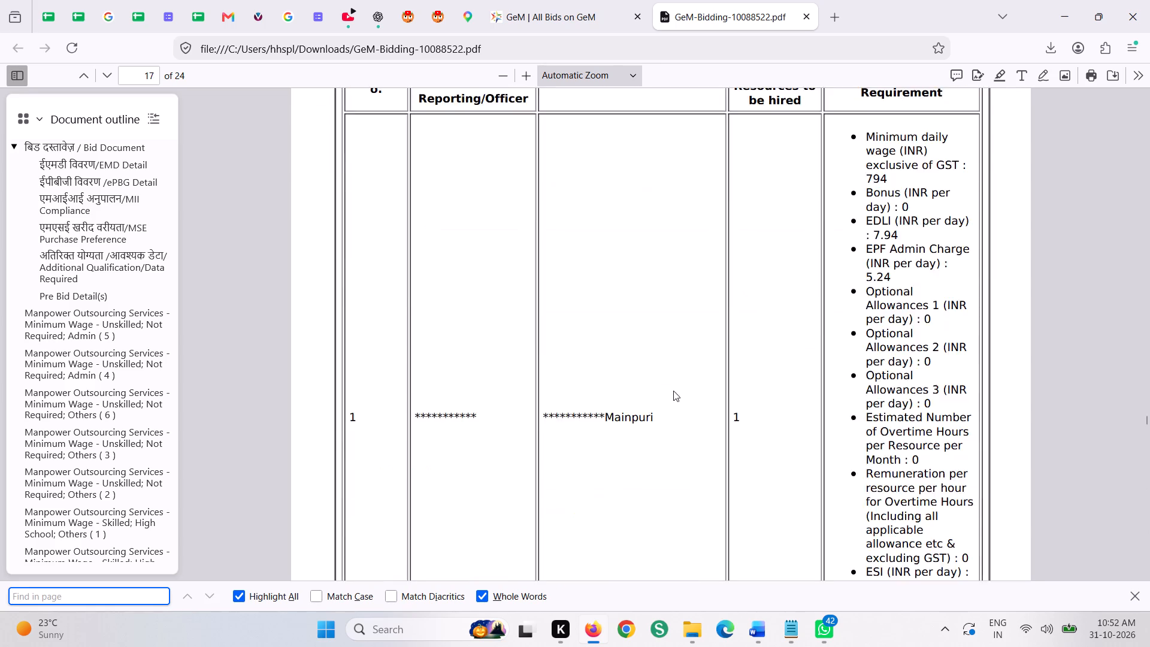
scroll(673, 391, up, 16)
scroll(668, 387, up, 9)
scroll(607, 379, up, 5)
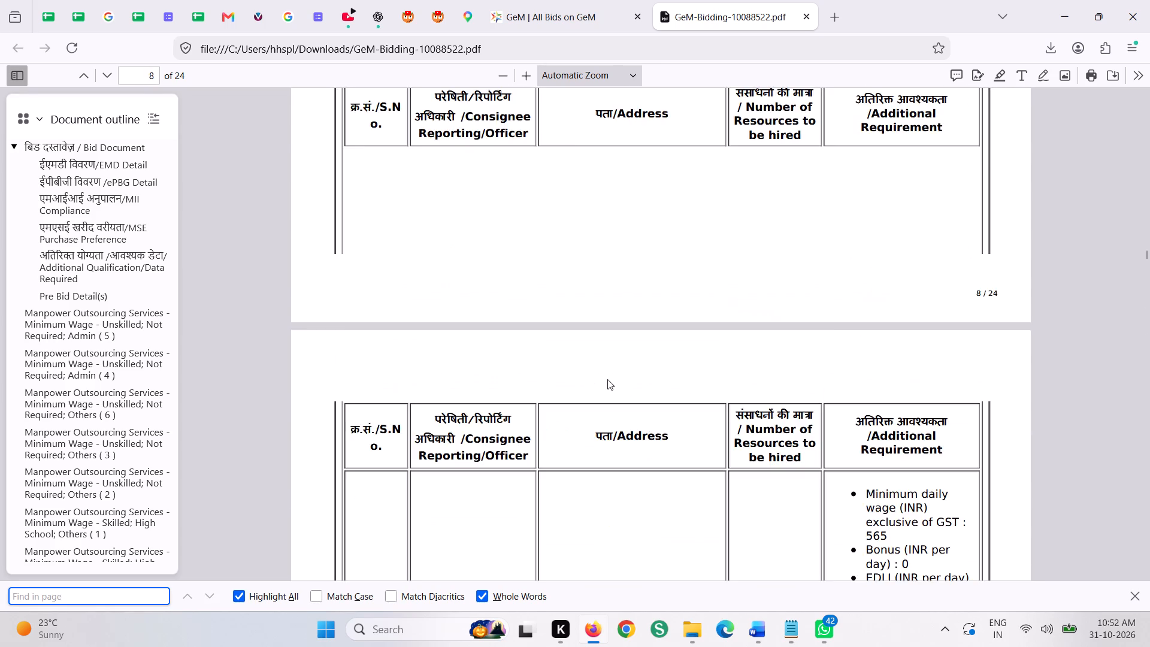
scroll(608, 379, up, 10)
scroll(612, 380, down, 3)
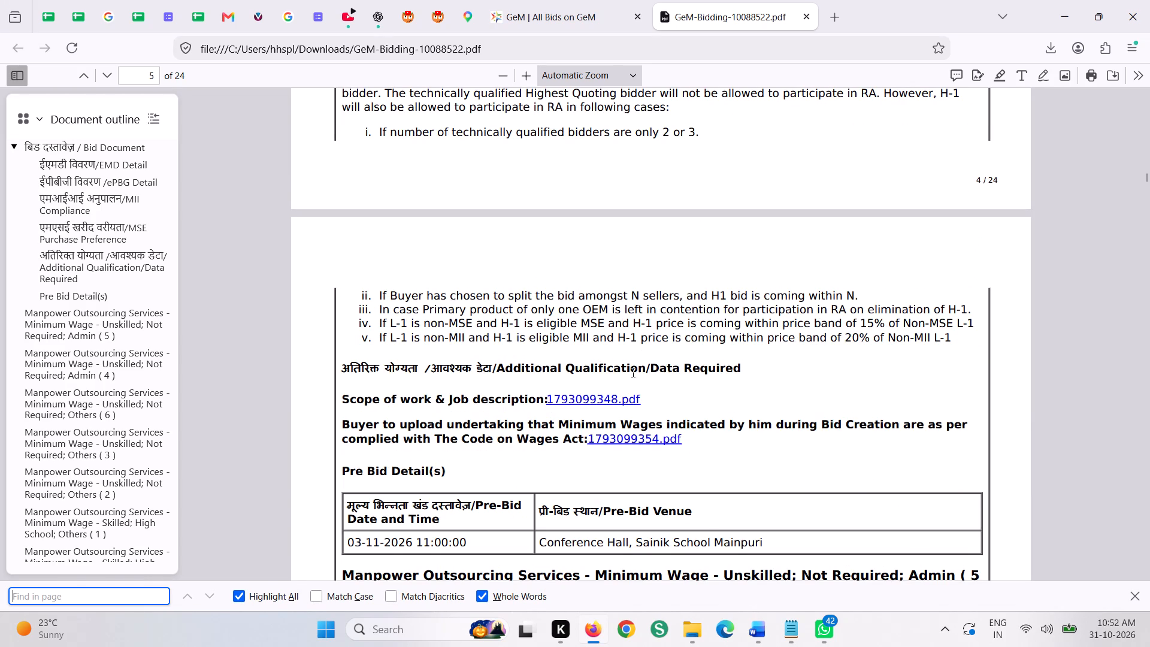
click(612, 395)
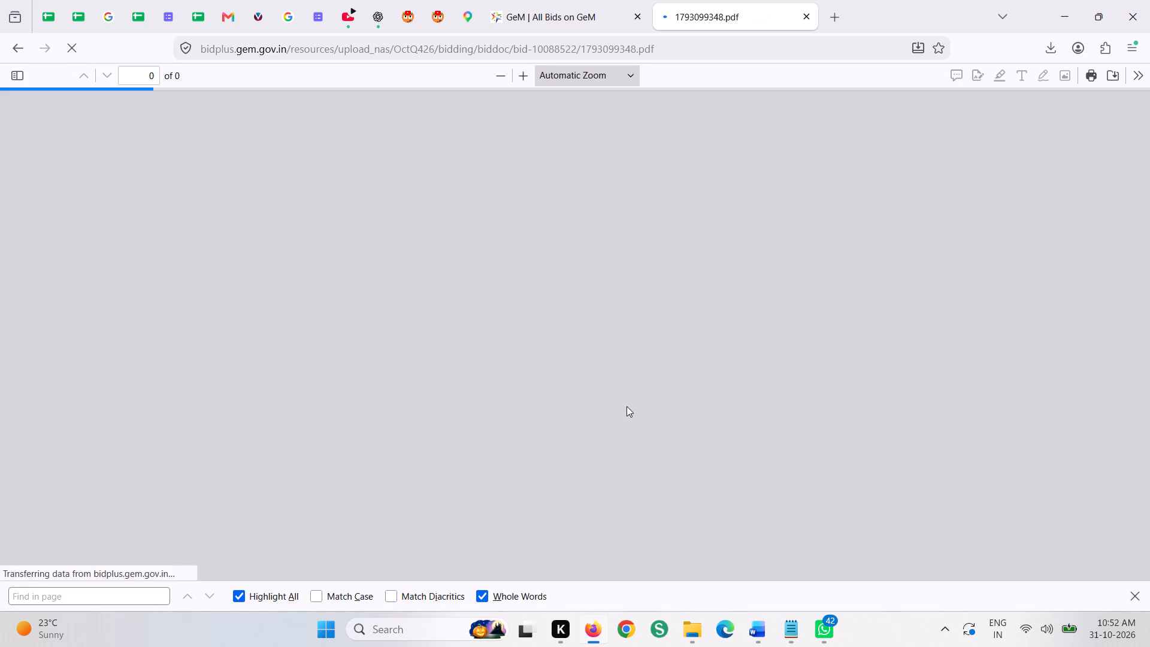
scroll(661, 397, down, 5)
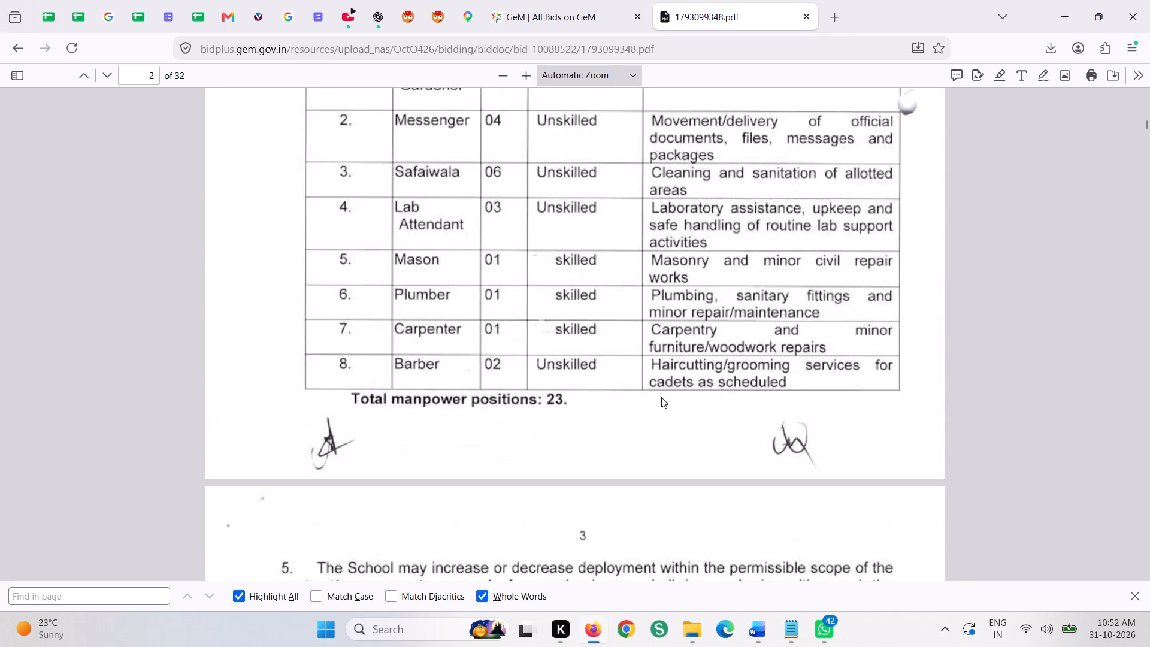
scroll(661, 397, down, 3)
scroll(587, 373, up, 2)
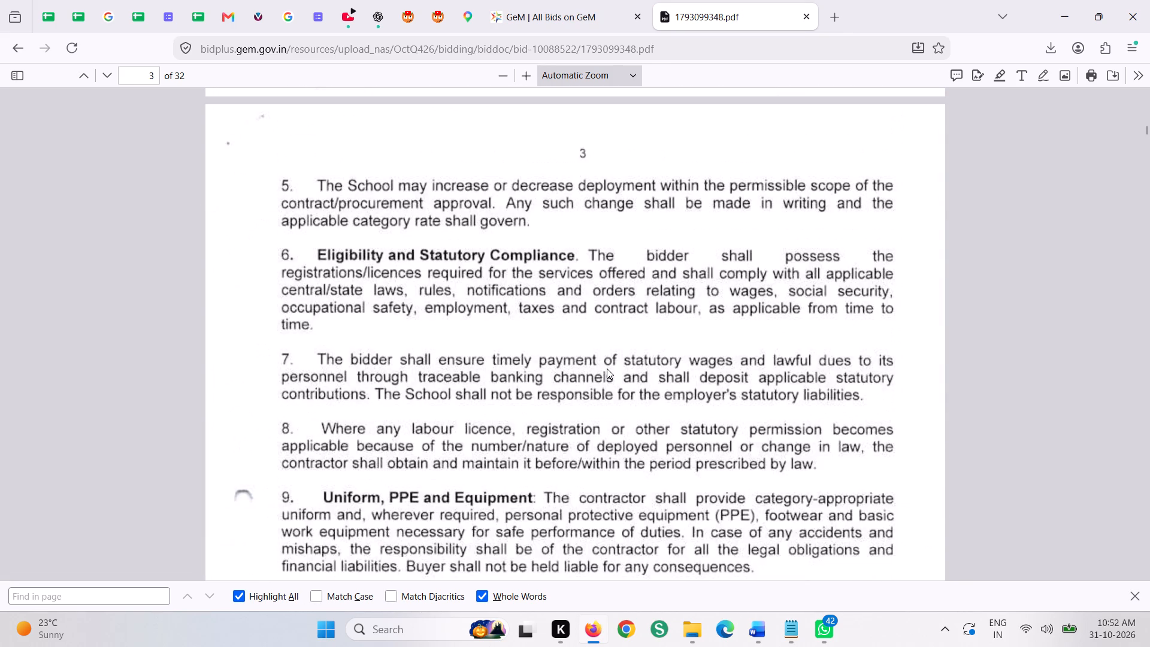
scroll(607, 368, up, 1)
scroll(607, 368, down, 2)
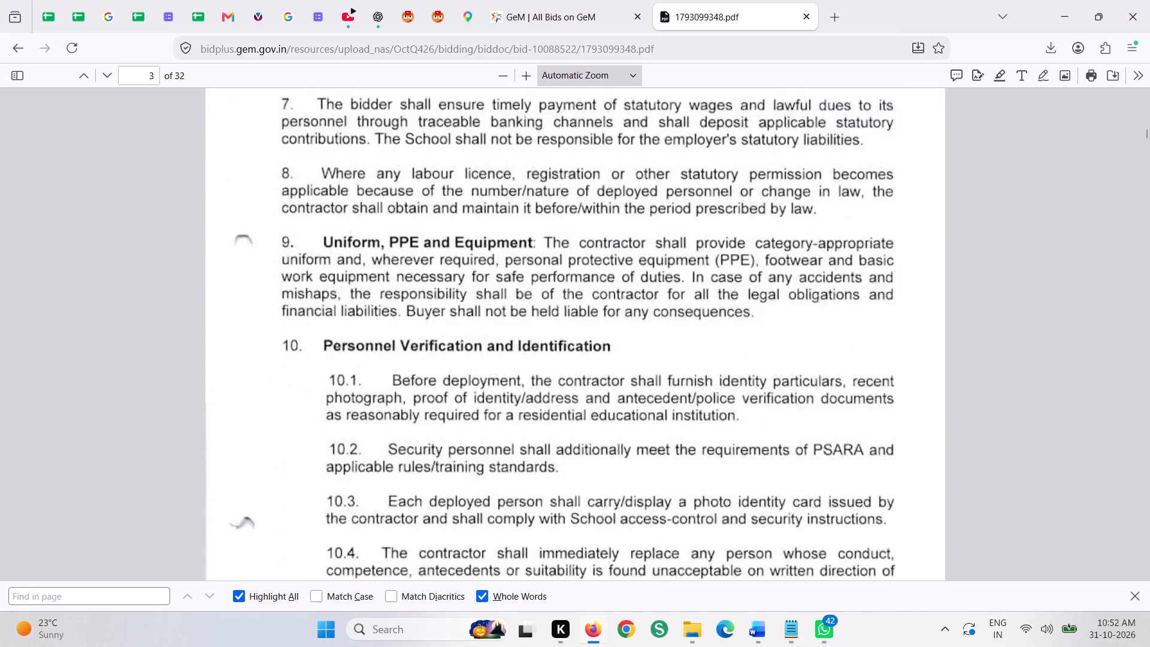
Read through the scope document's personnel requirements, job duties, penalties and contract terms, up to the Bid Eligibility & Documents section.
scroll(607, 368, down, 5)
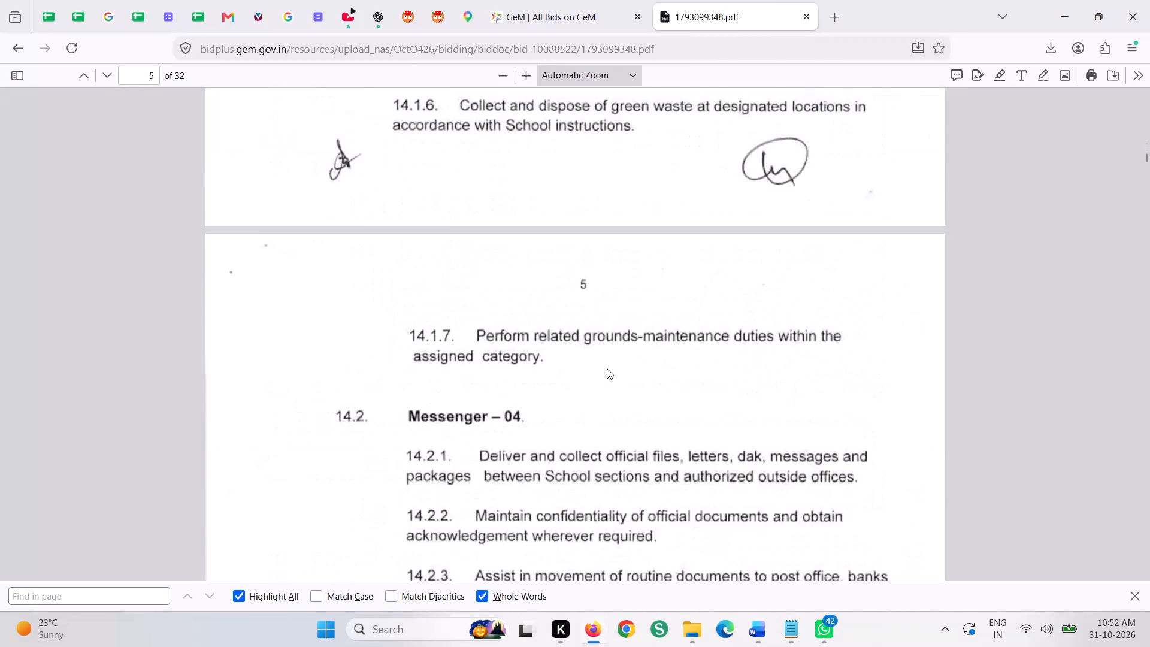
scroll(607, 368, down, 6)
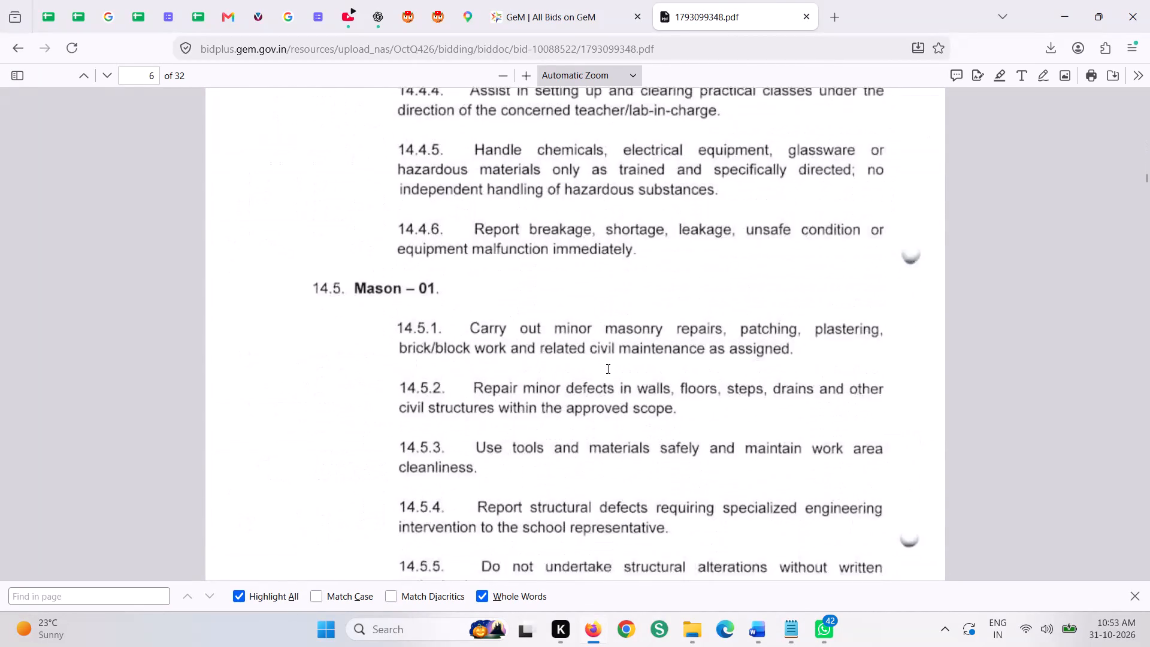
scroll(592, 389, down, 4)
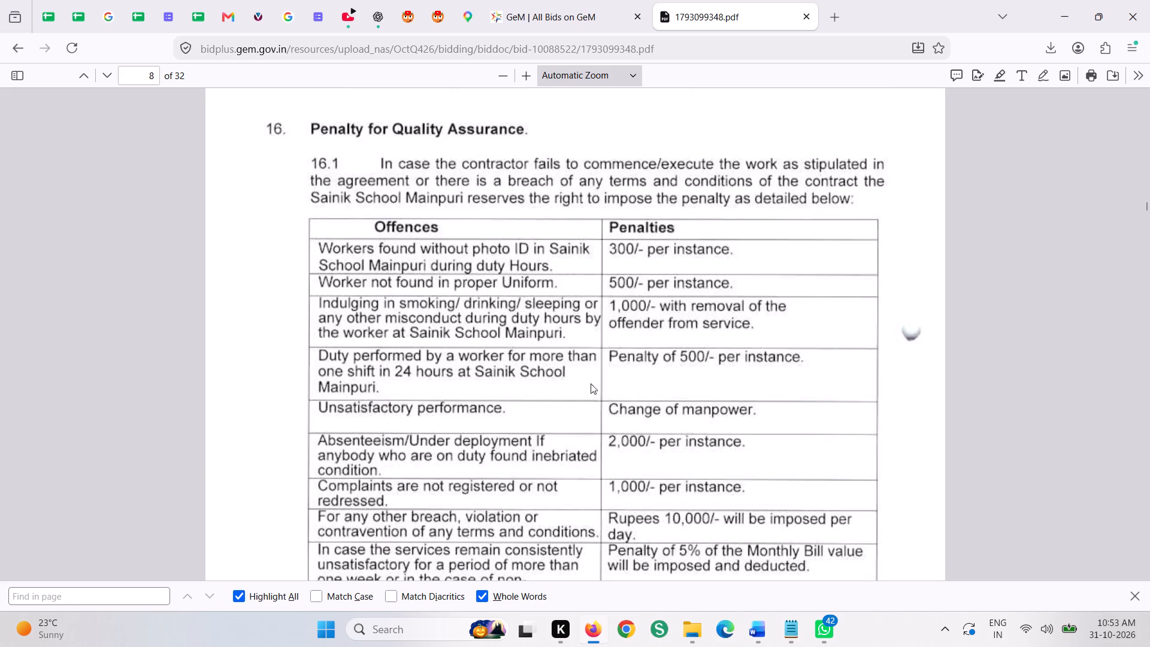
scroll(528, 394, down, 2)
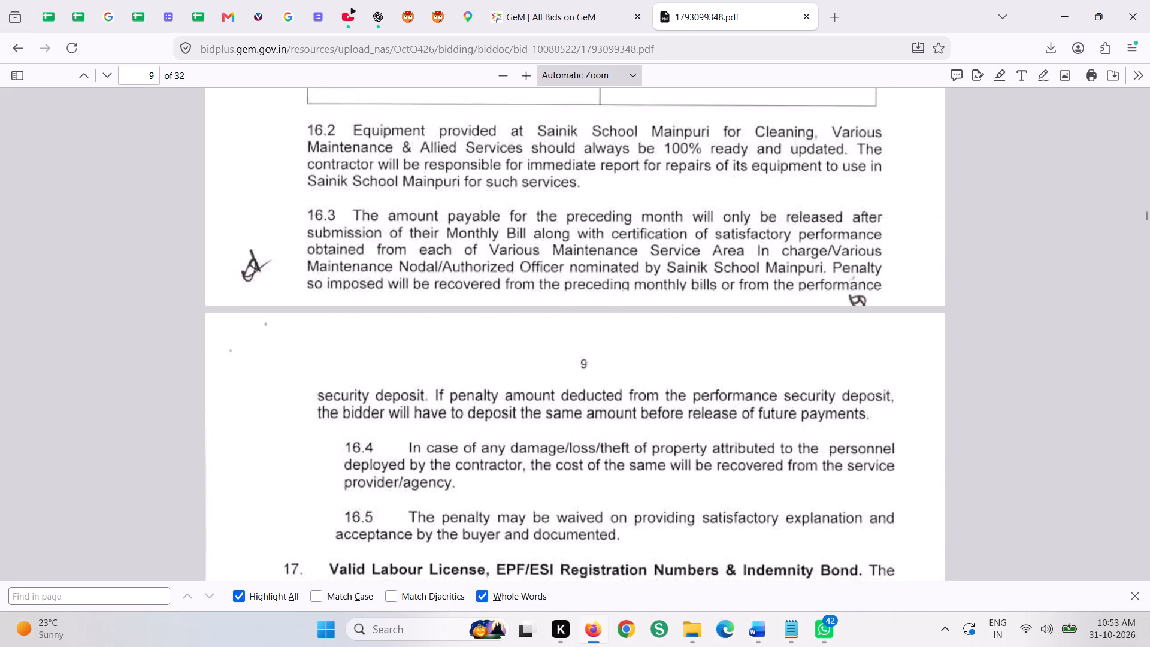
scroll(525, 393, down, 1)
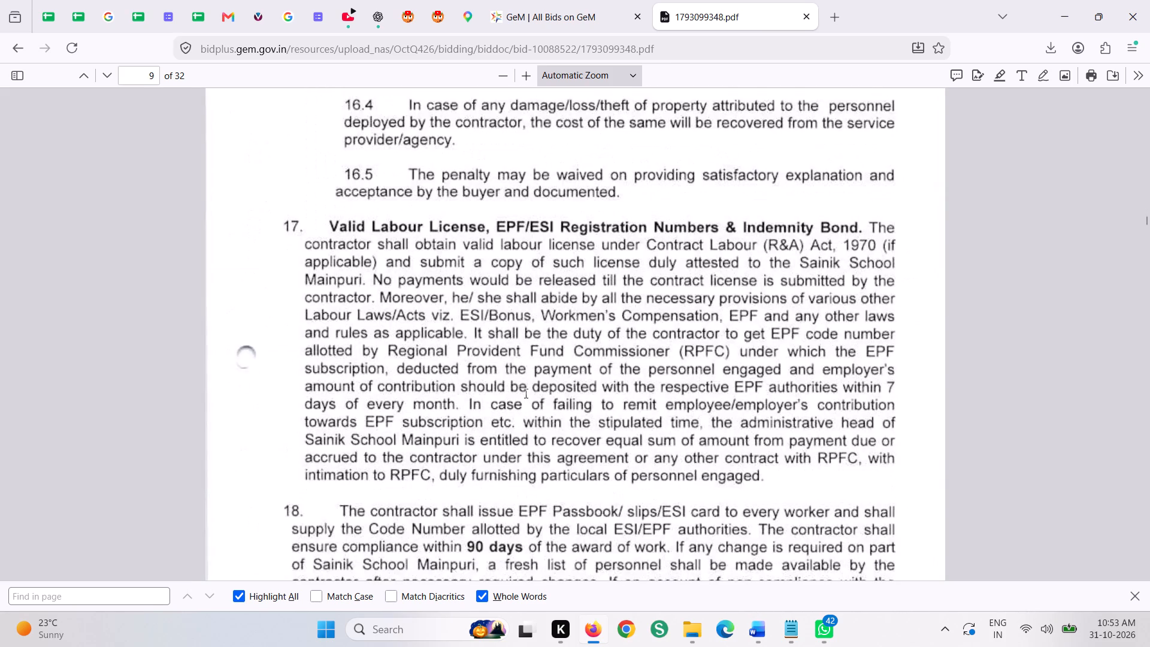
scroll(525, 393, down, 1)
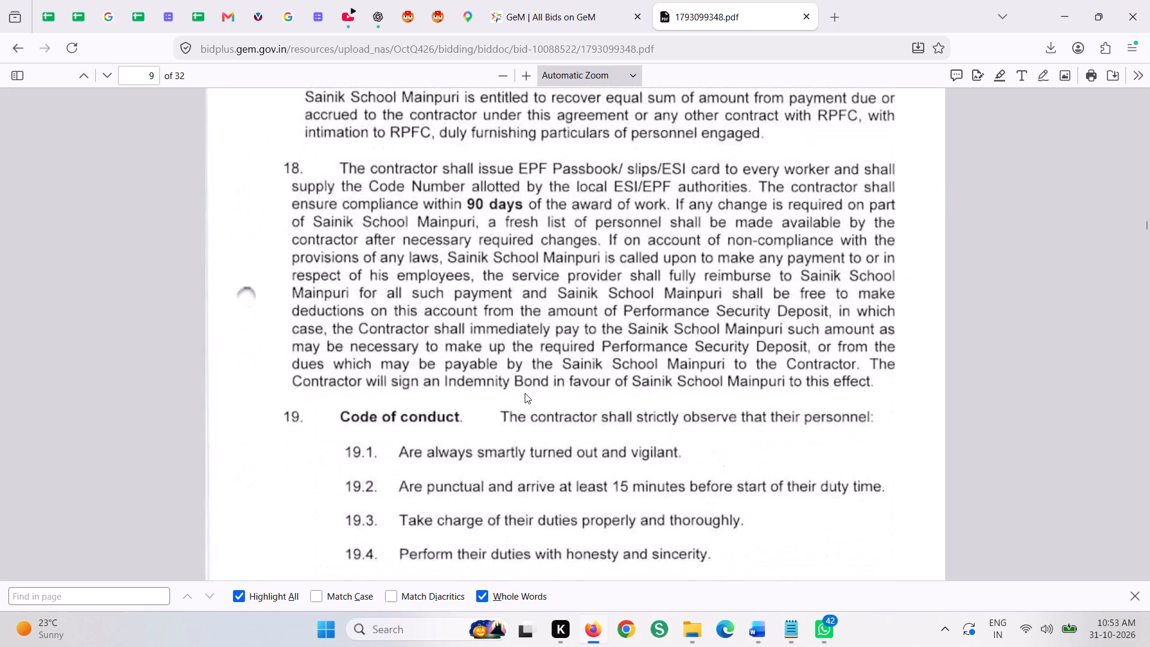
scroll(525, 393, down, 3)
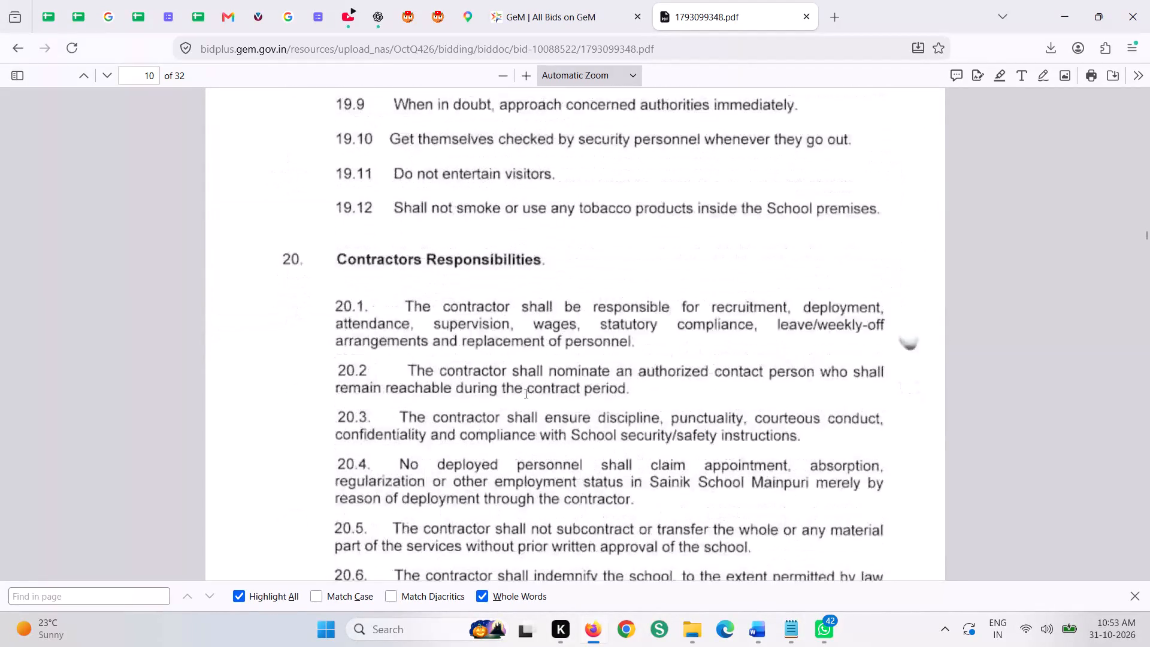
scroll(502, 374, down, 2)
scroll(549, 383, down, 1)
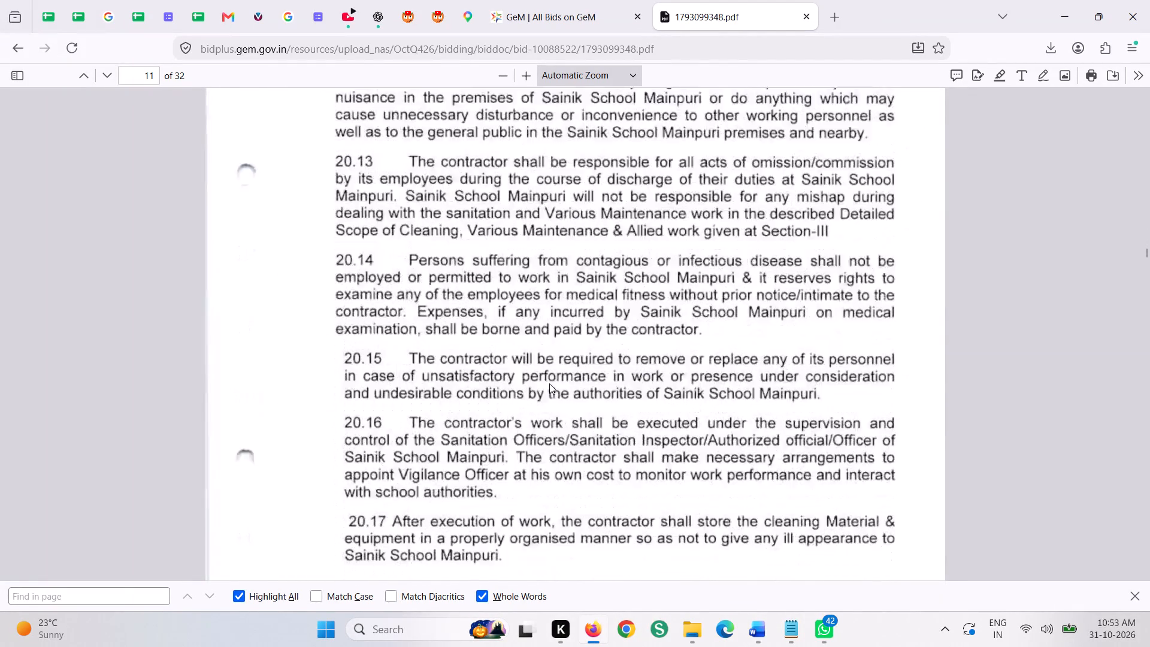
scroll(549, 383, down, 4)
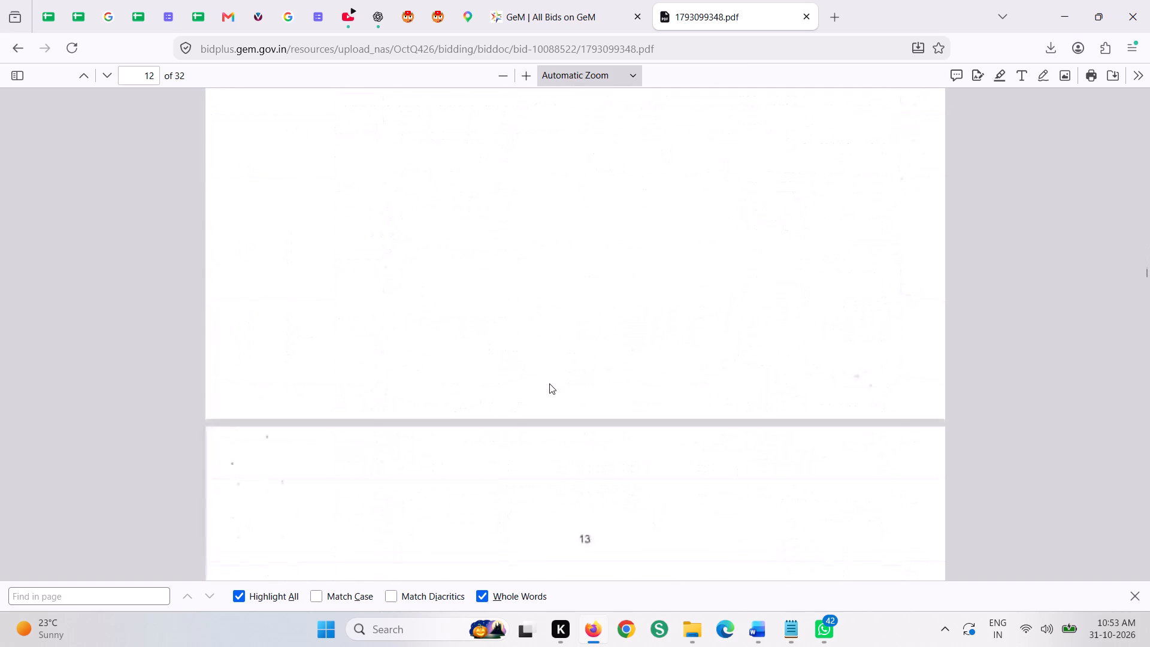
scroll(549, 383, down, 2)
scroll(607, 385, down, 1)
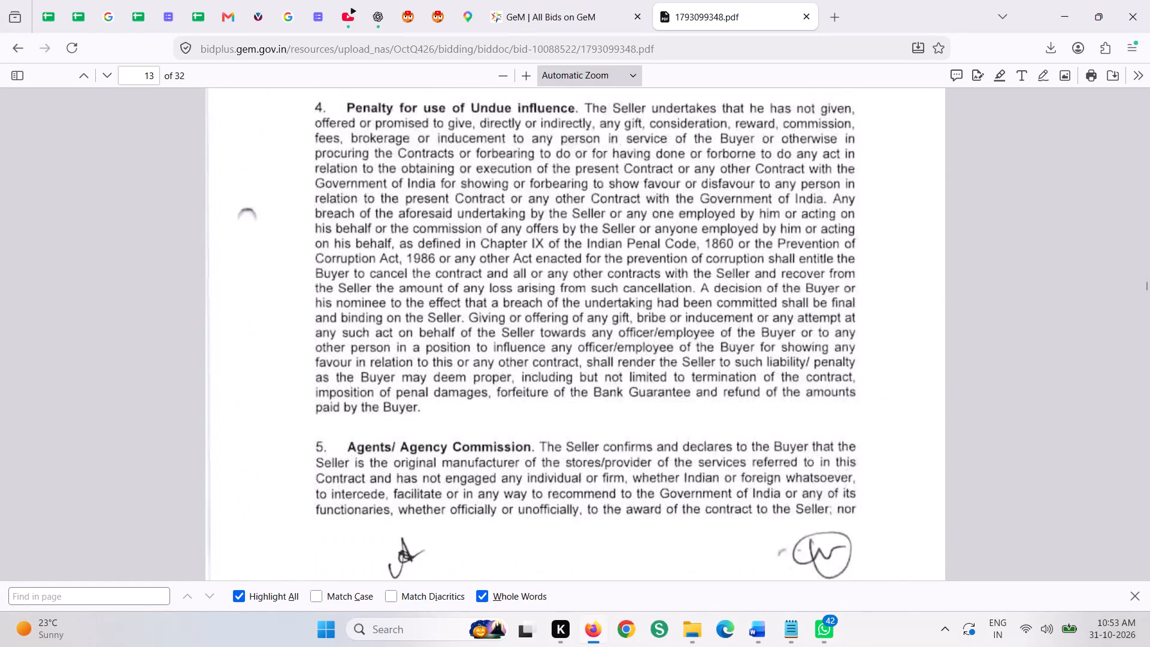
scroll(631, 385, down, 3)
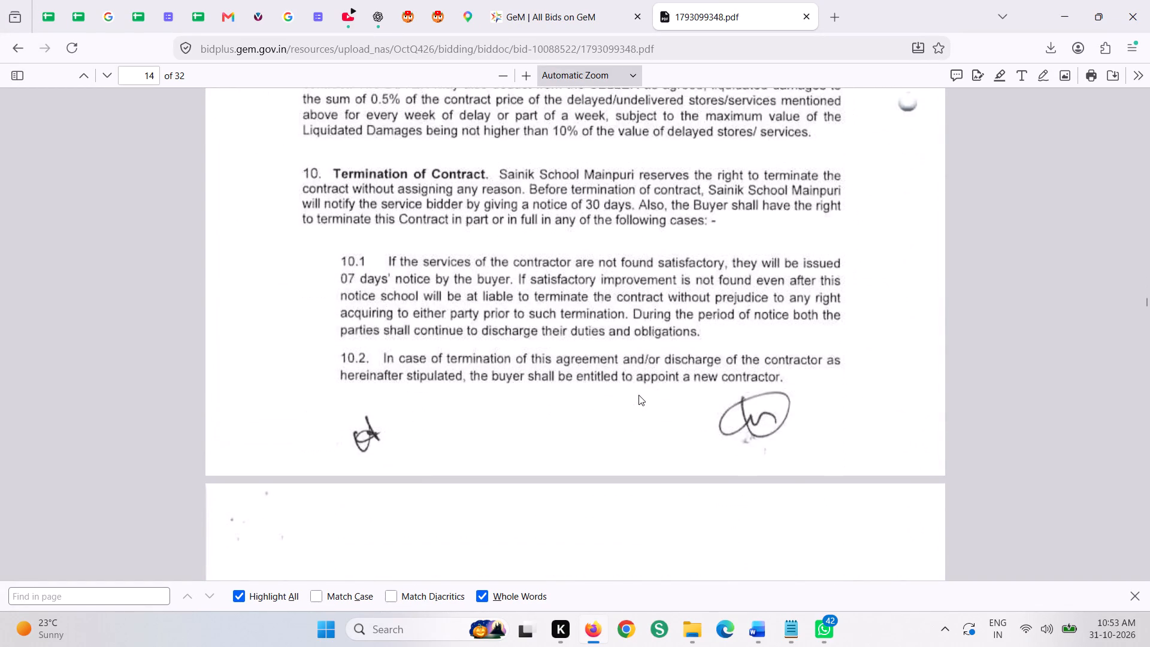
scroll(638, 395, down, 5)
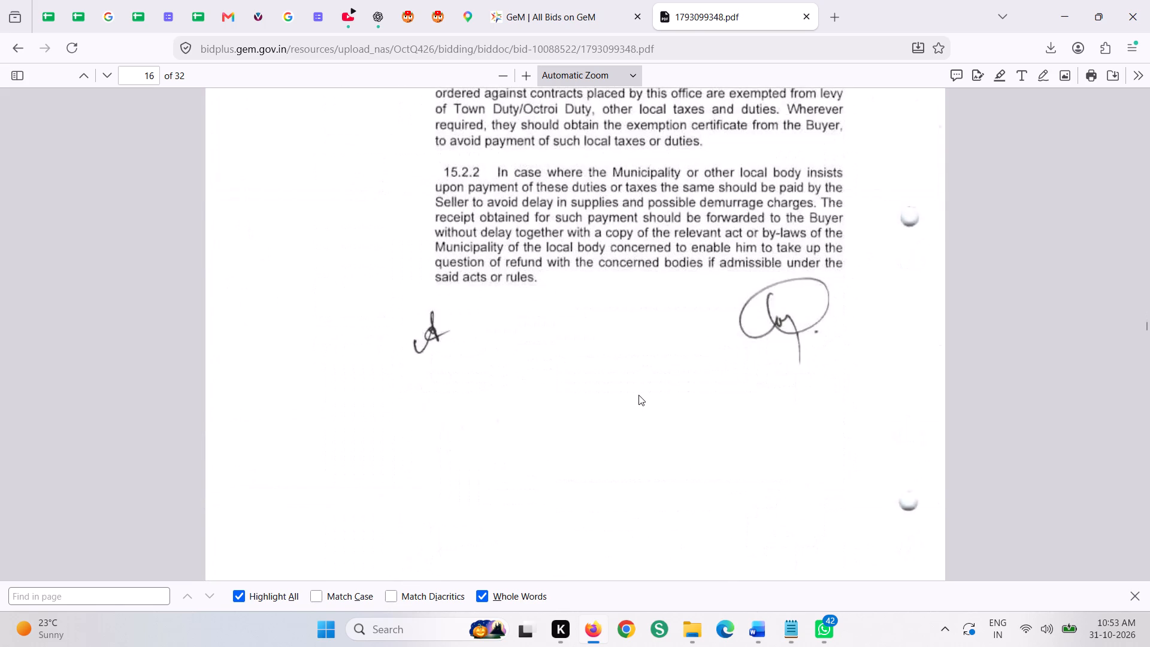
scroll(638, 395, down, 4)
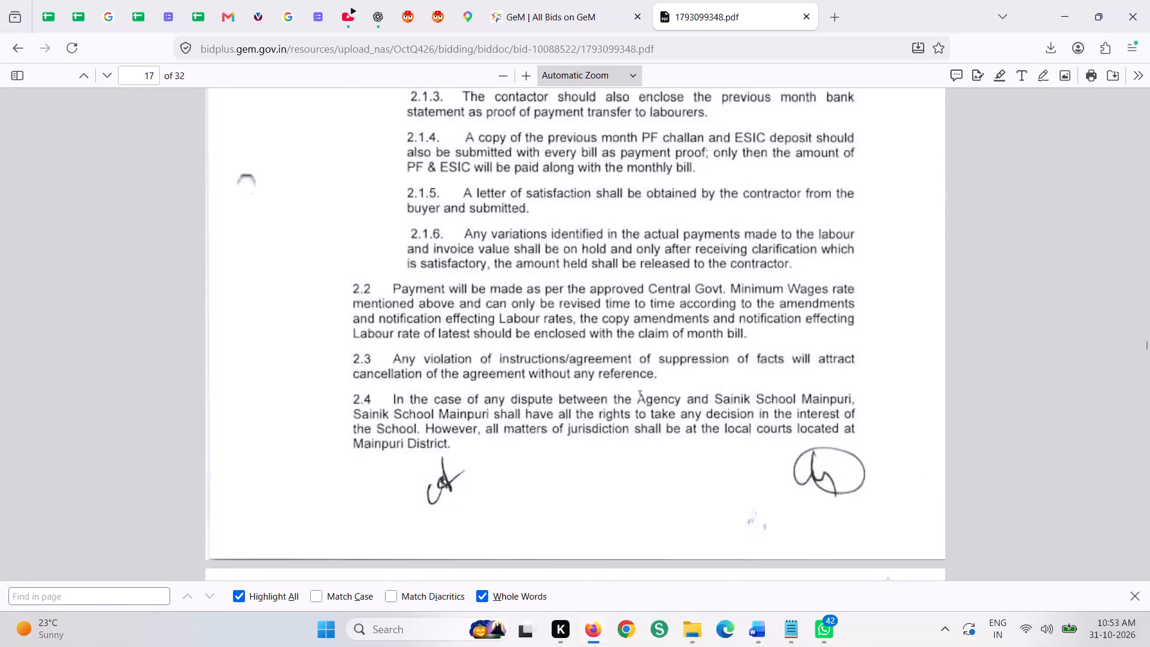
scroll(638, 395, up, 1)
scroll(638, 395, down, 3)
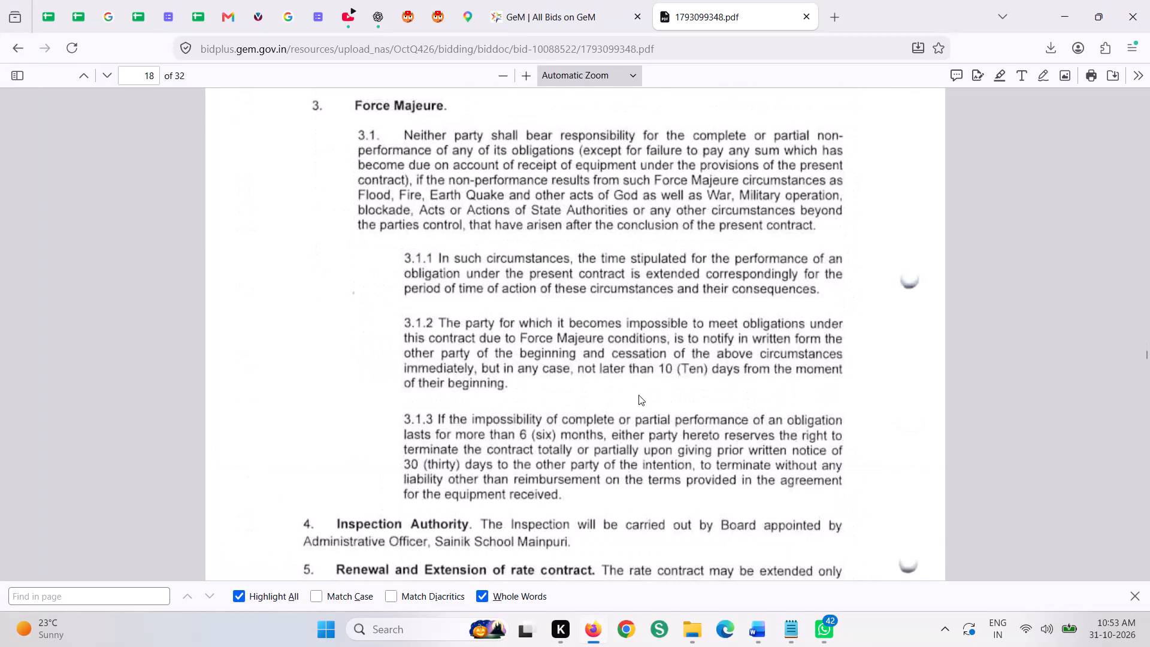
scroll(638, 395, down, 3)
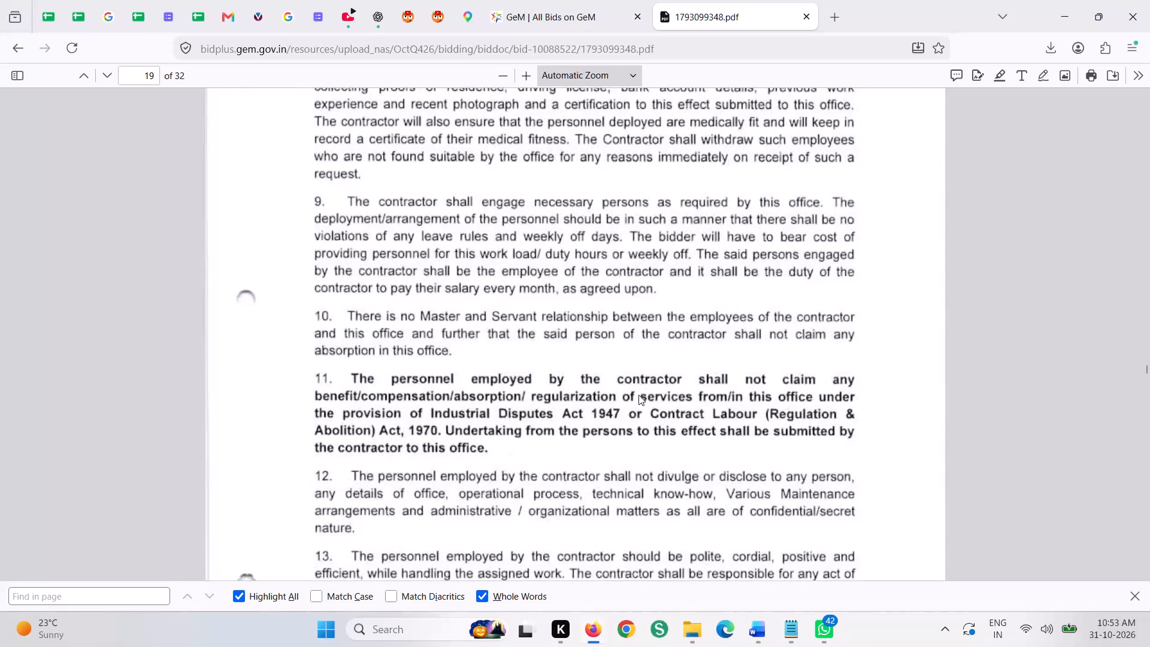
scroll(638, 395, down, 3)
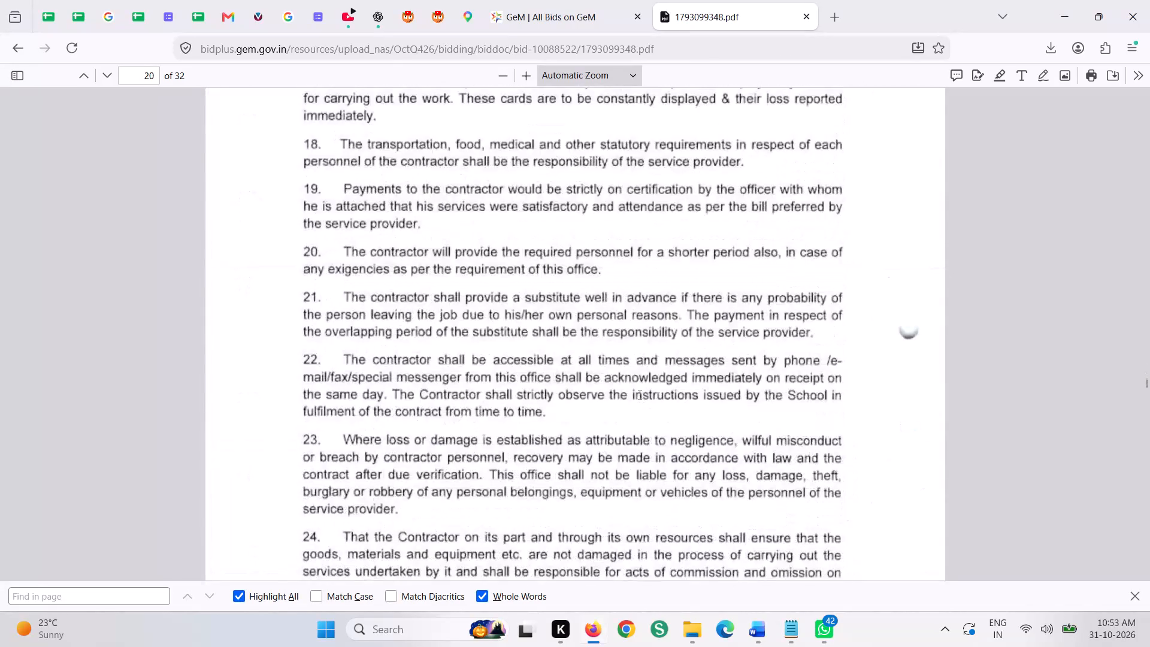
scroll(638, 395, down, 3)
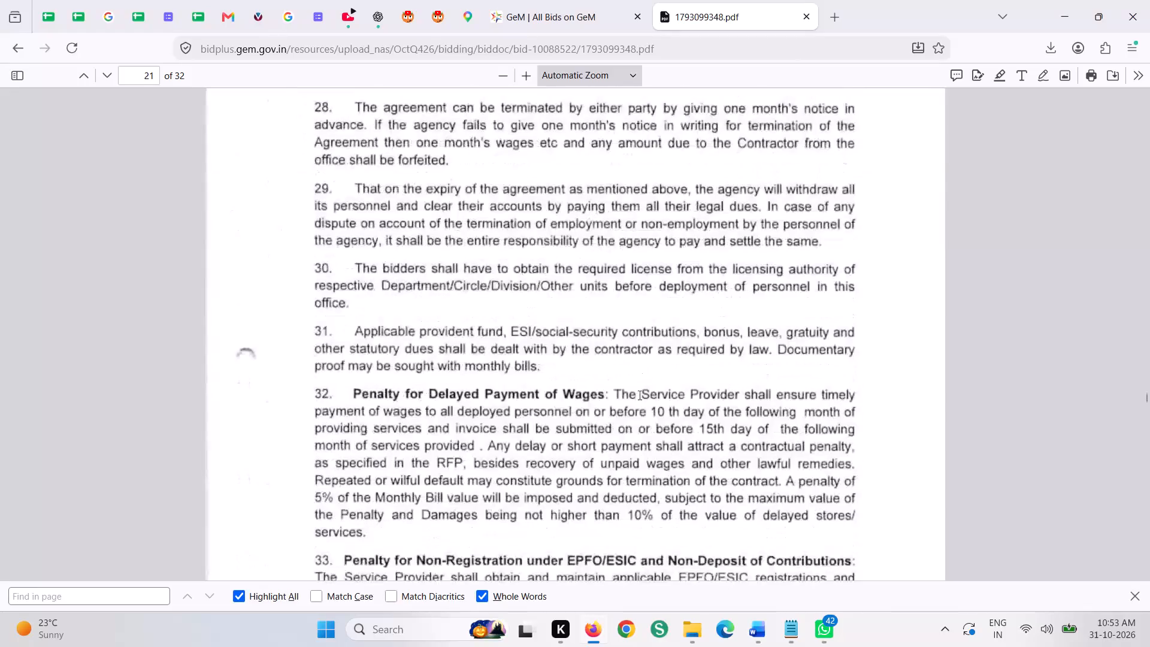
scroll(638, 395, down, 2)
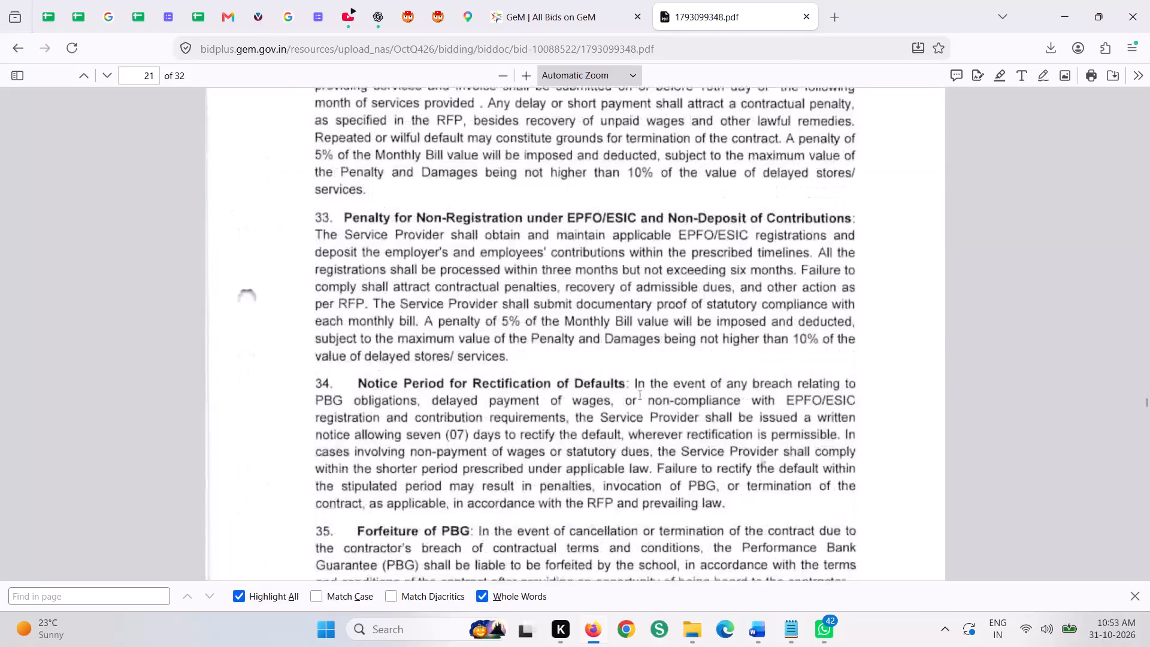
scroll(638, 395, down, 1)
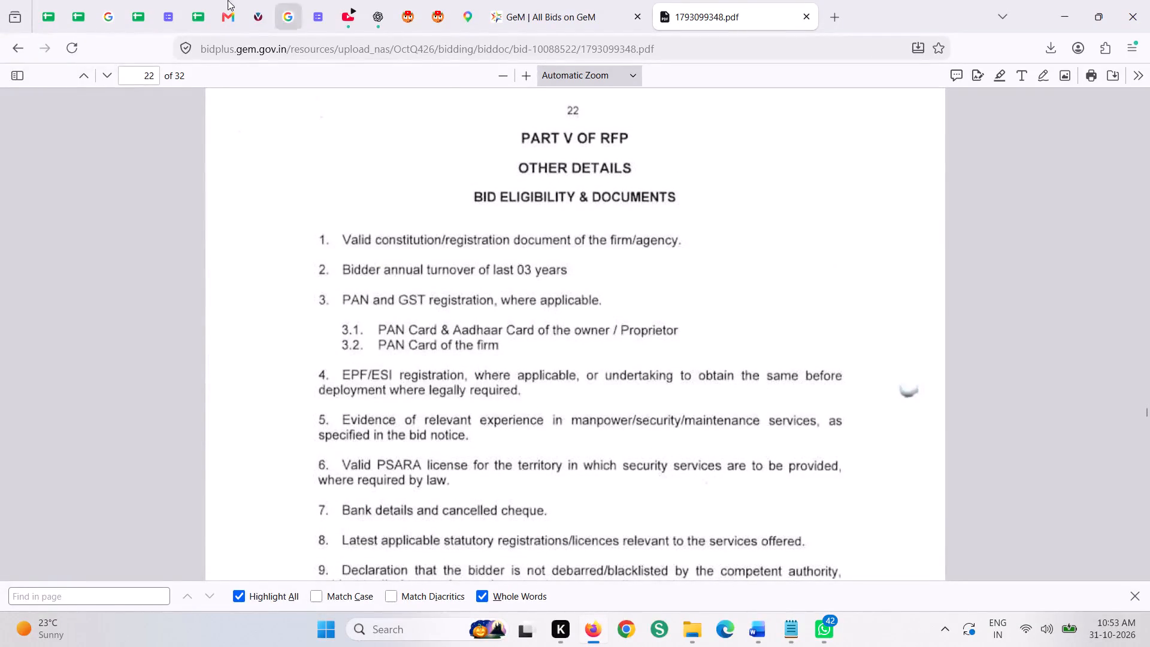
In the tender sheet, enter PSARA LICENCE as the other comment for GEM/2026/B/8206897.
click(198, 12)
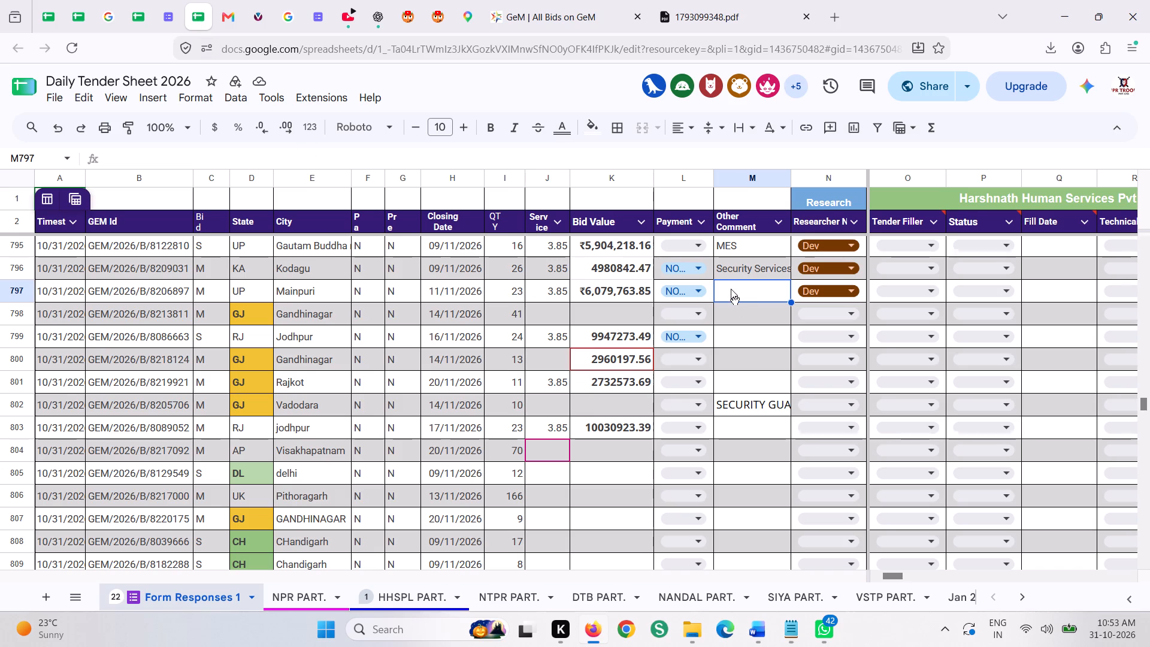
double_click(731, 288)
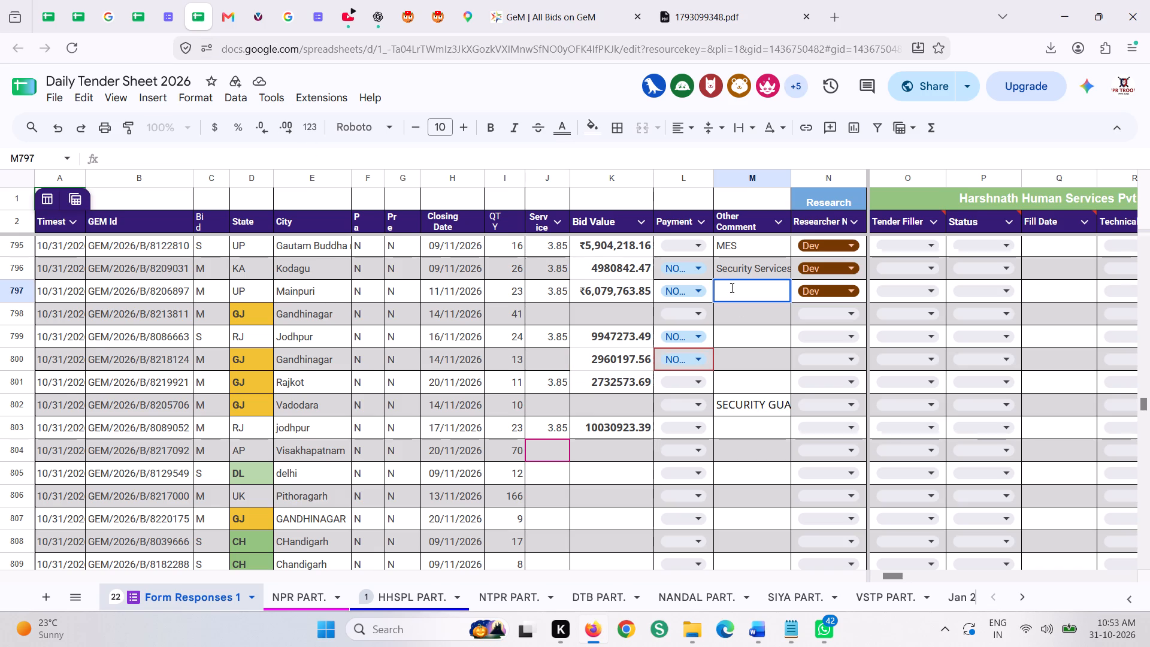
text(PS)
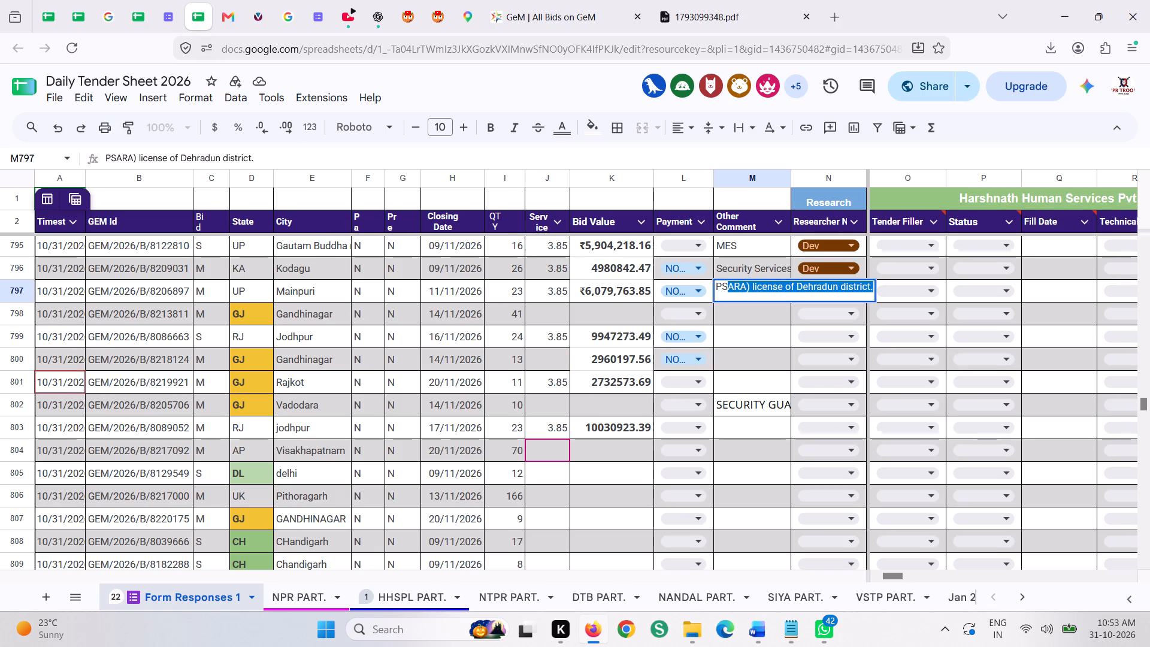
text(ARA)
key(space)
text(LICENCE)
key(Return)
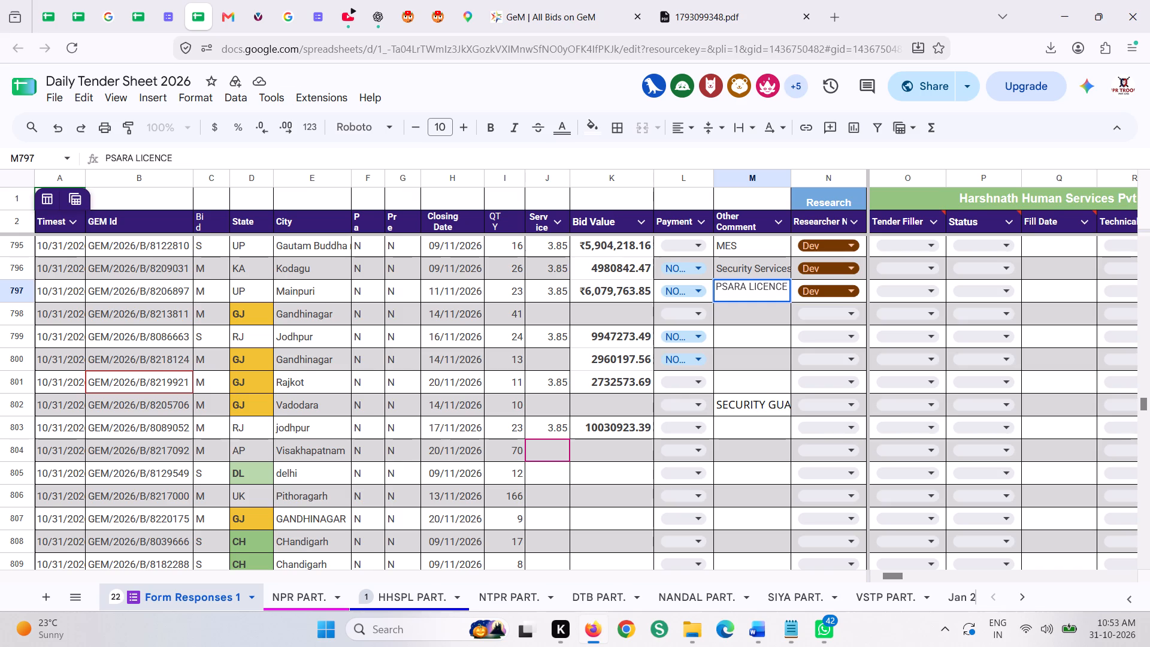
Switch to Notepad, append +1 to the CANCEL tally, and return to the tender sheet.
click(794, 627)
text(+1)
key(alt+Tab)
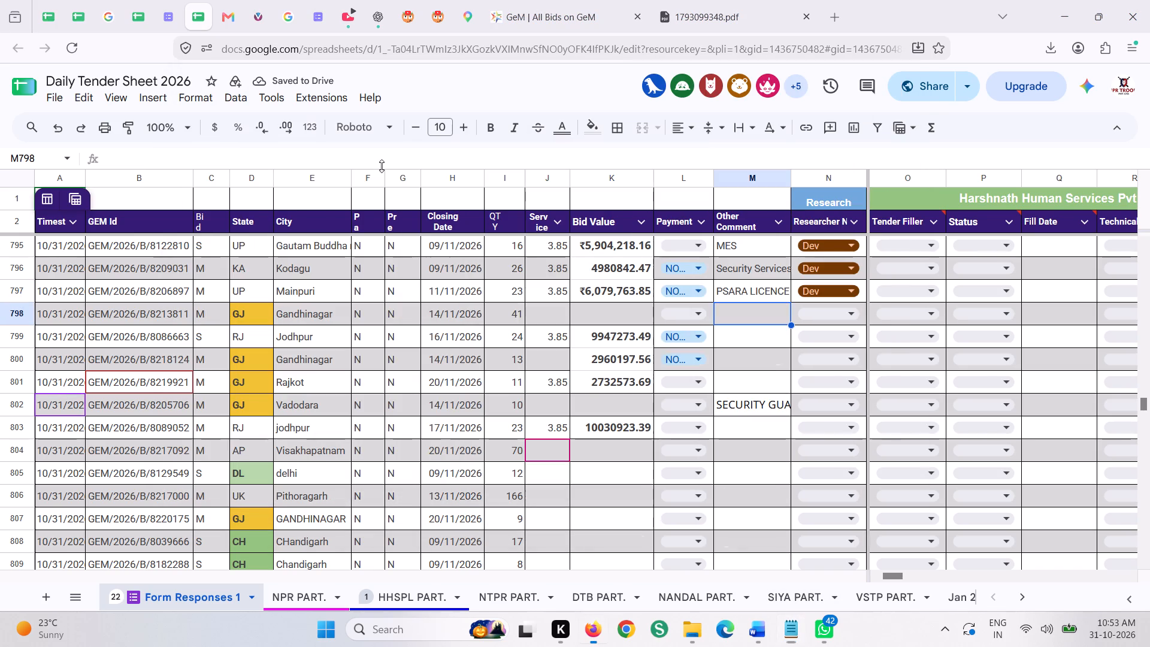
Assign Dev as researcher for GEM/2026/B/8213811.
click(808, 317)
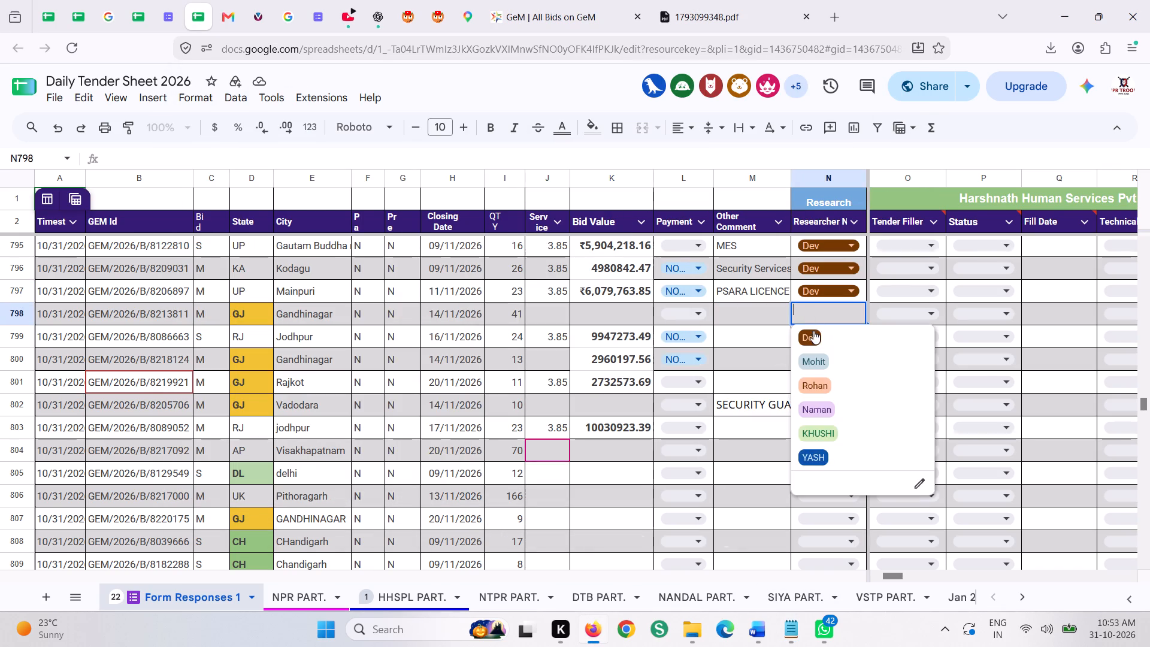
click(813, 331)
click(763, 309)
key(Left)
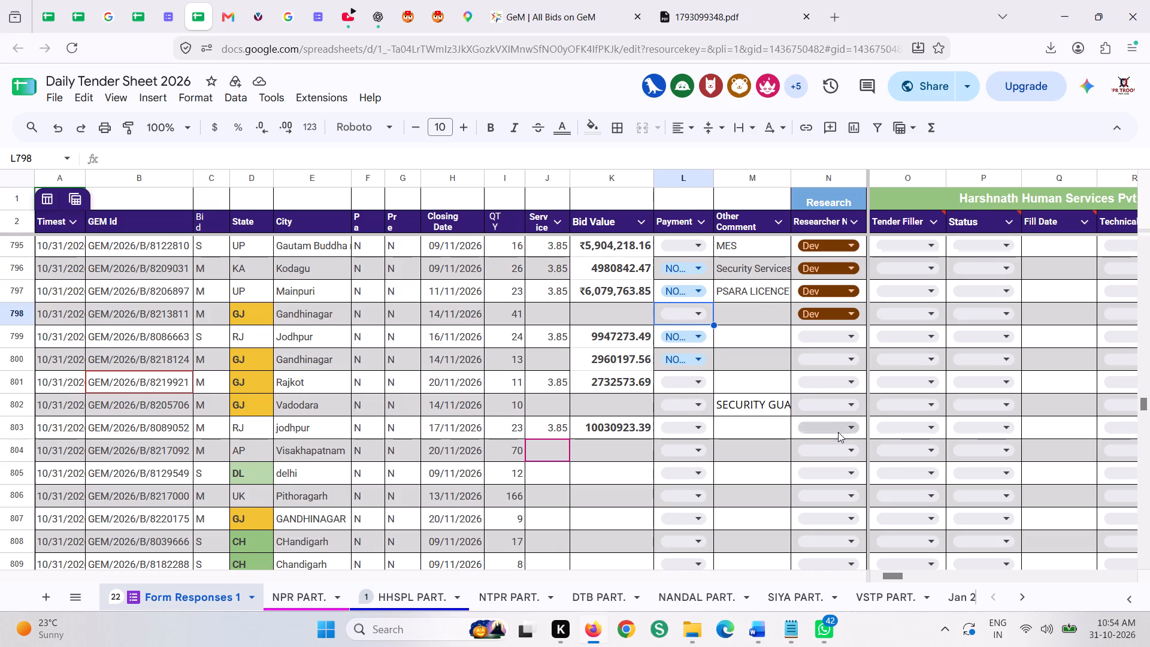
Switch to Notepad, append another +1 to the CANCEL tally, and return to the tender sheet.
click(798, 632)
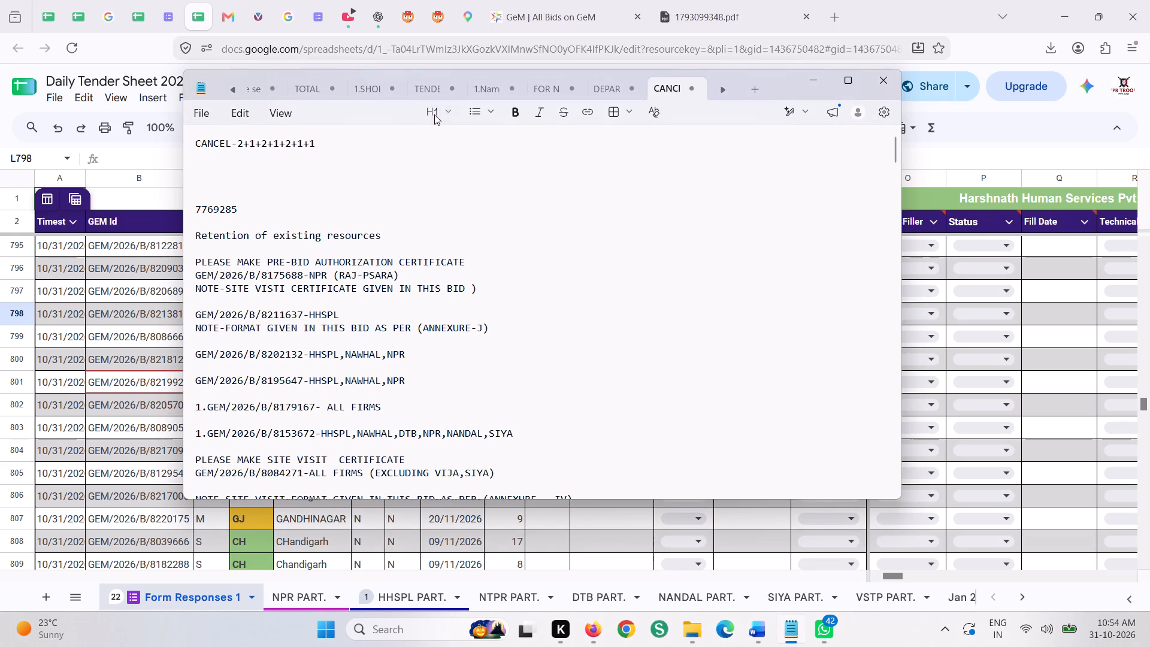
text(+1)
key(alt+Tab)
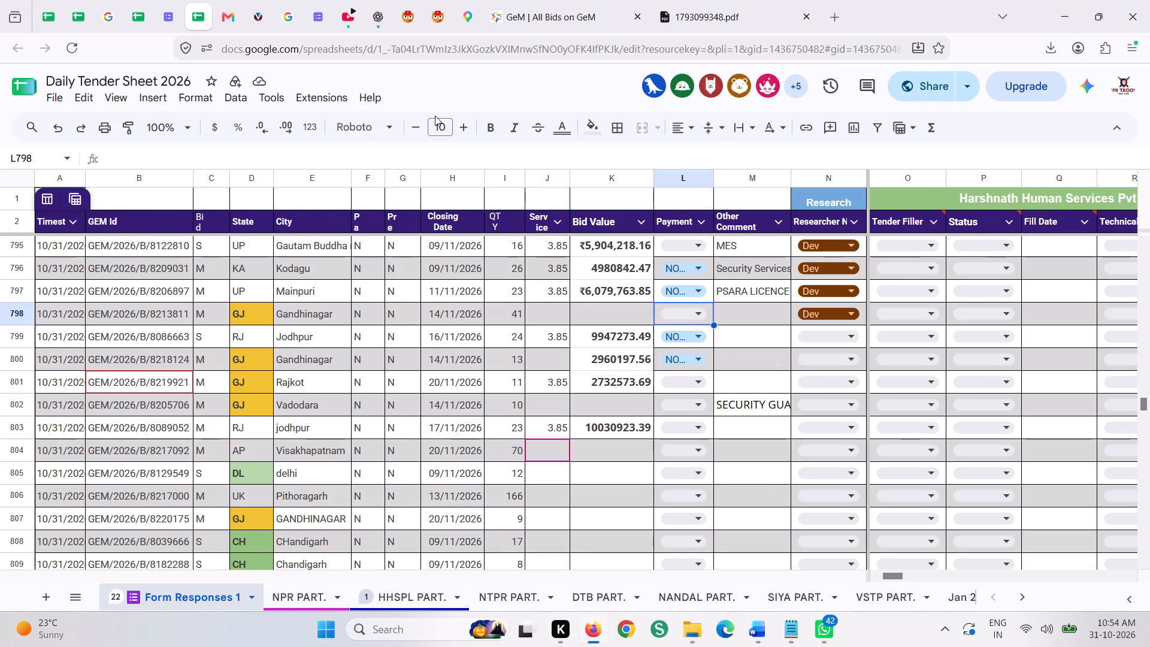